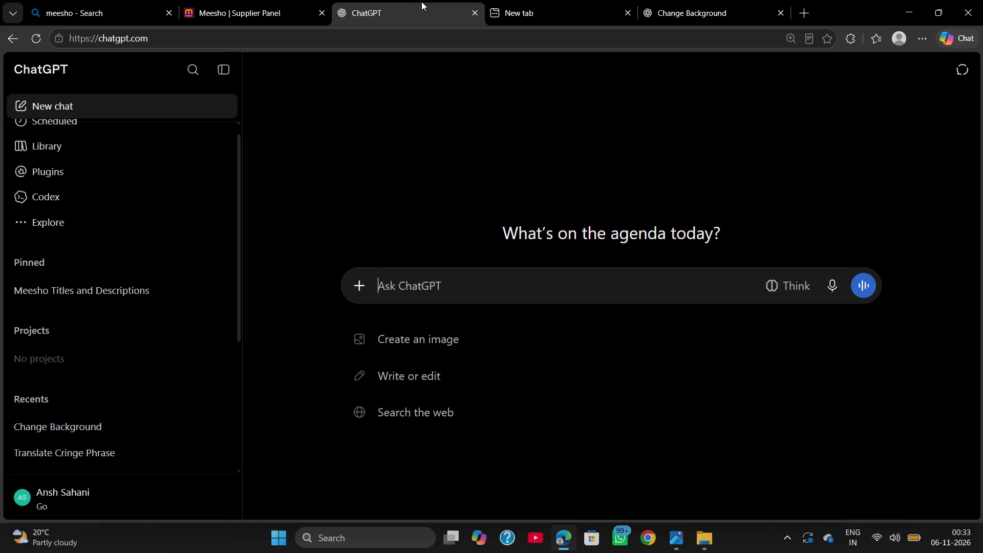
Open the Payments page of the Meesho supplier panel and examine the upcoming payments for 9 Nov and 11 Nov.
{"action": "left_click", "coordinate": [240, 1]}
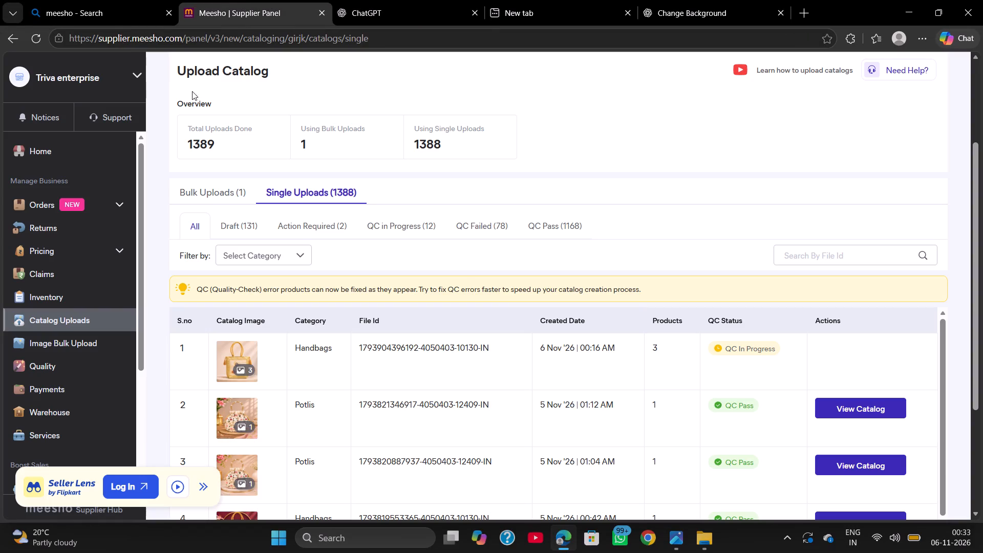
{"action": "scroll", "coordinate": [7, 282], "scroll_direction": "down", "scroll_amount": 1}
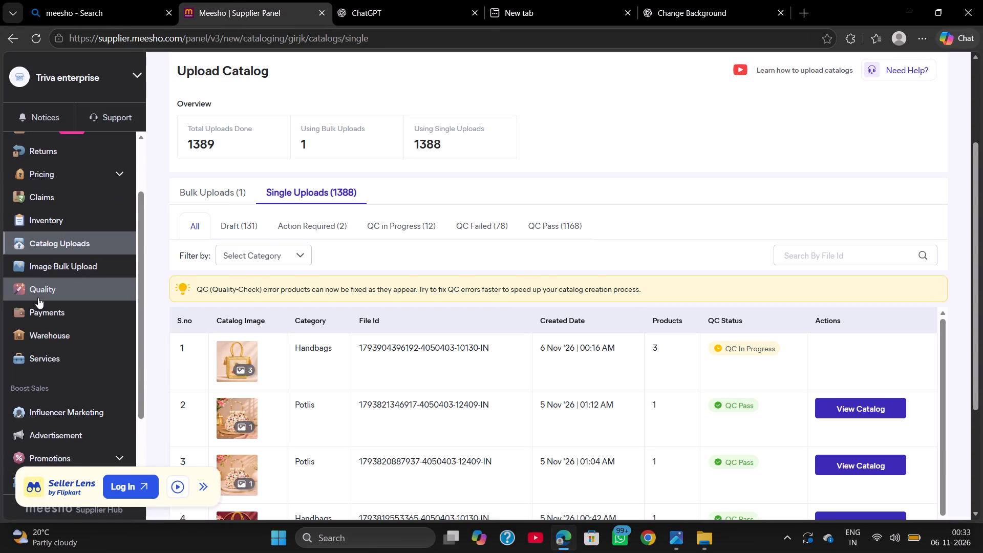
{"action": "left_click", "coordinate": [49, 308]}
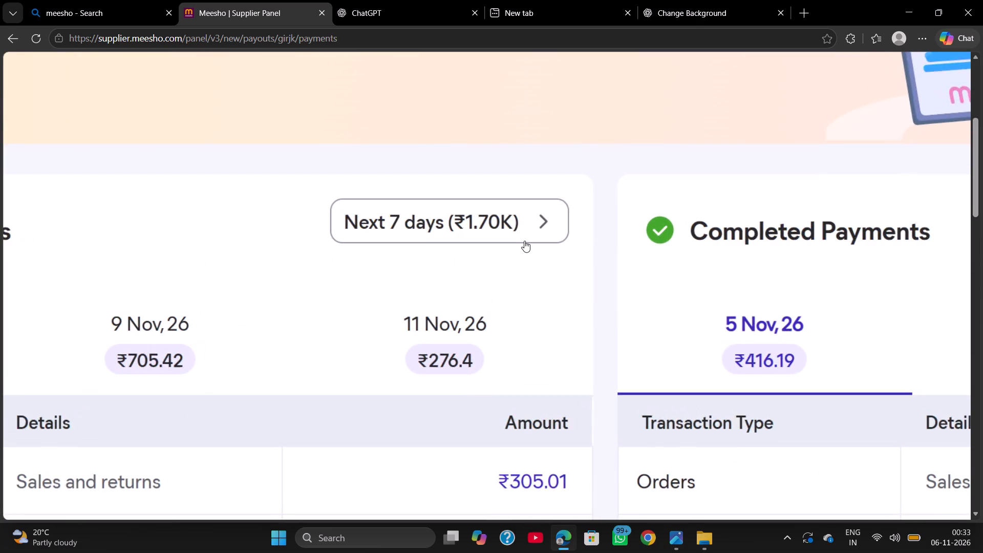
{"action": "scroll", "coordinate": [424, 287], "scroll_direction": "down", "scroll_amount": 2}
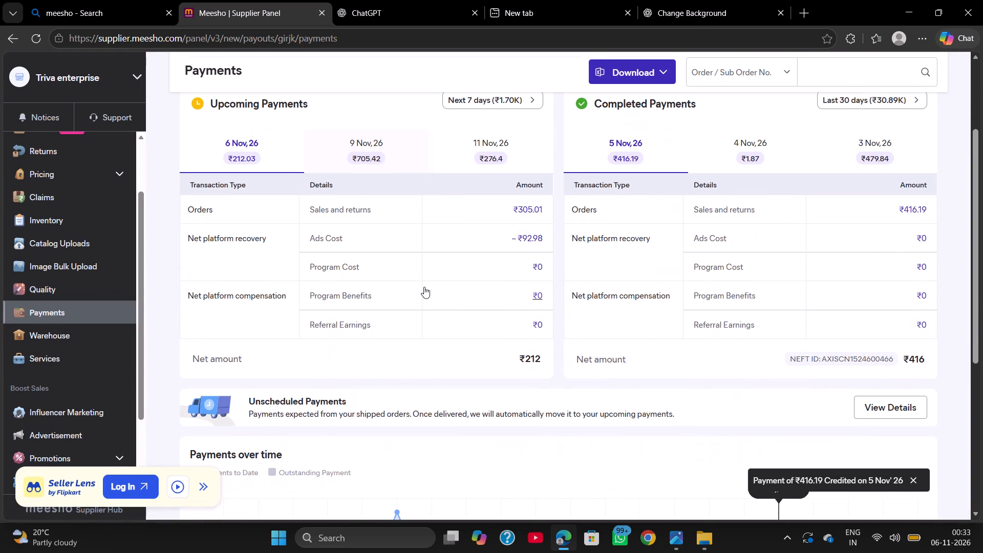
{"action": "scroll", "coordinate": [440, 301], "scroll_direction": "up", "scroll_amount": 1}
{"action": "left_click", "coordinate": [375, 213]}
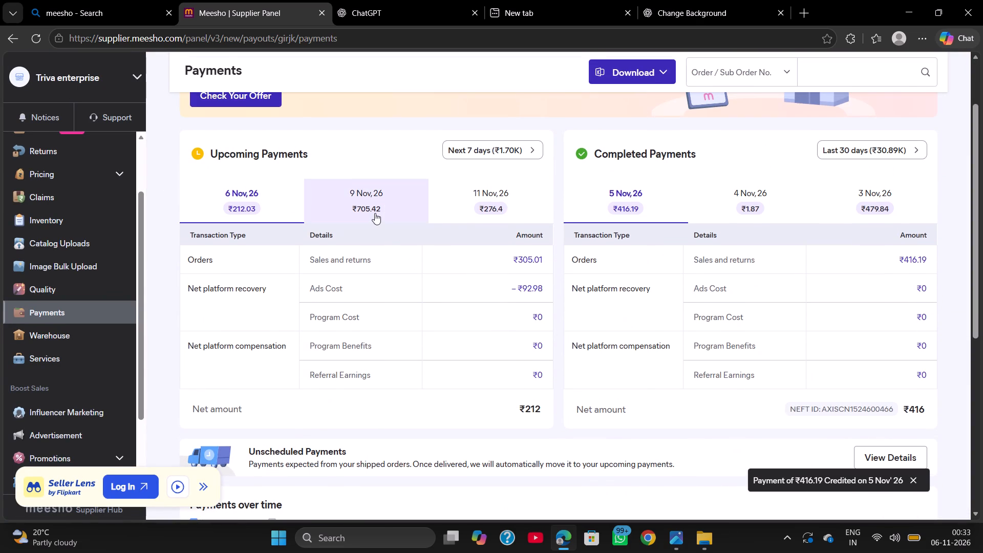
{"action": "left_click", "coordinate": [457, 201]}
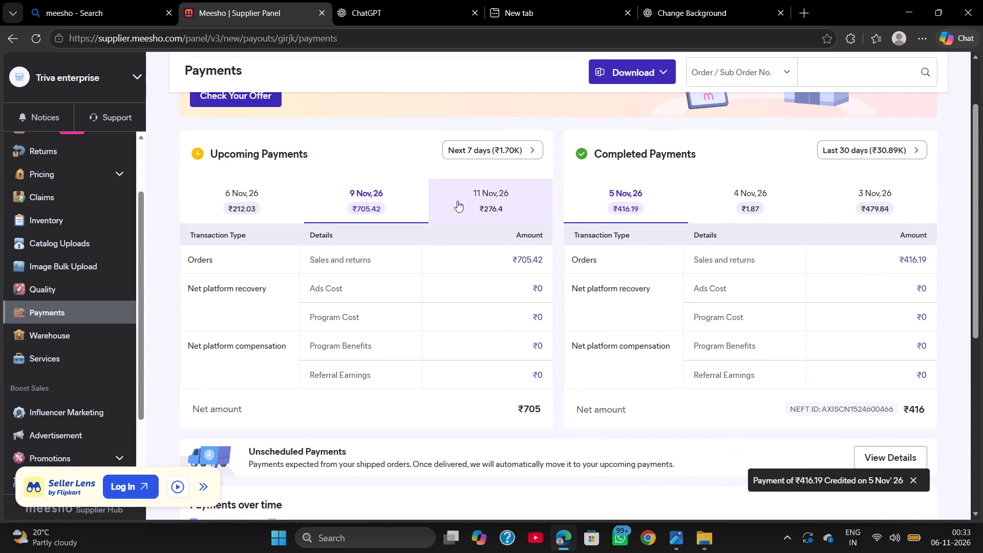
Review the next 7 days payments and the unscheduled payment details, ending back on the seven-day overview.
{"action": "left_click", "coordinate": [496, 152]}
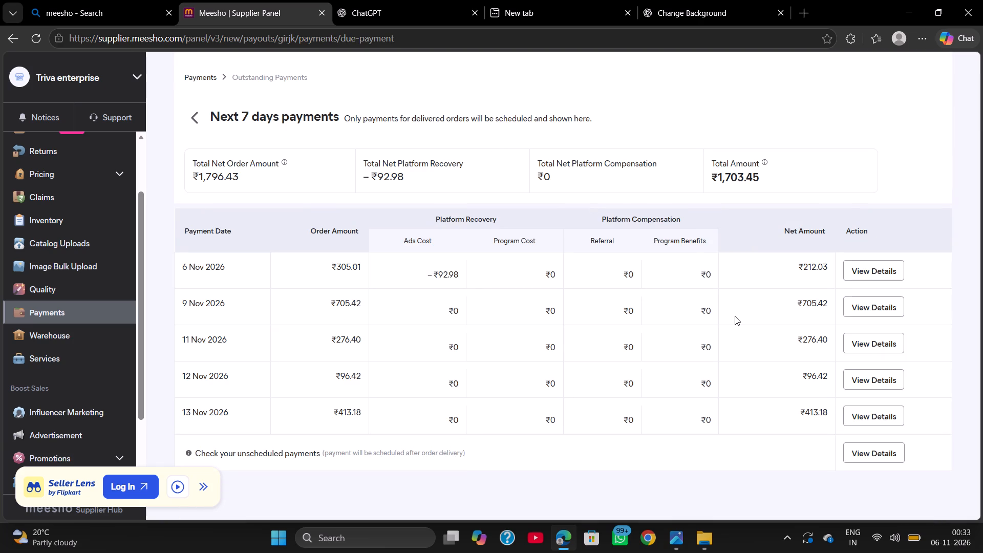
{"action": "left_click", "coordinate": [873, 454]}
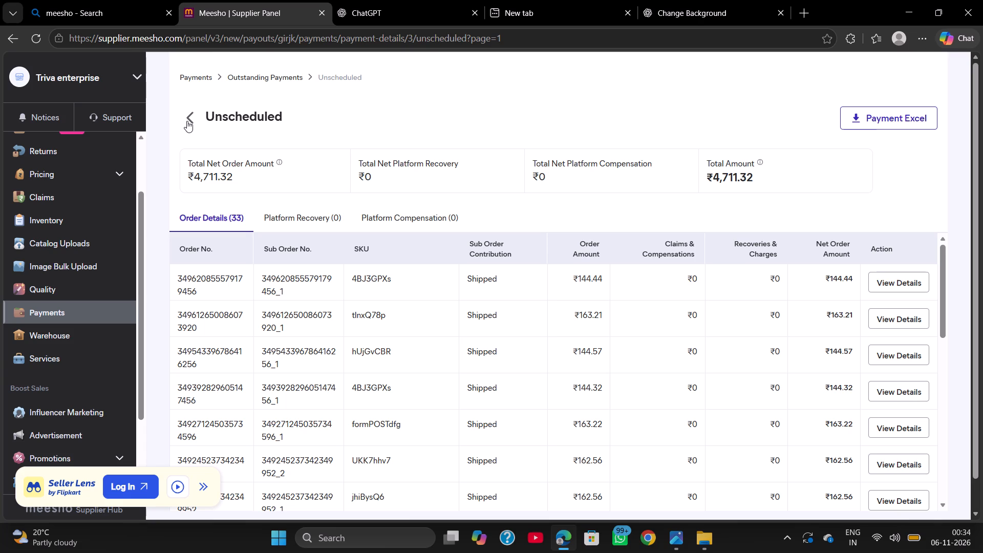
{"action": "left_click", "coordinate": [187, 121]}
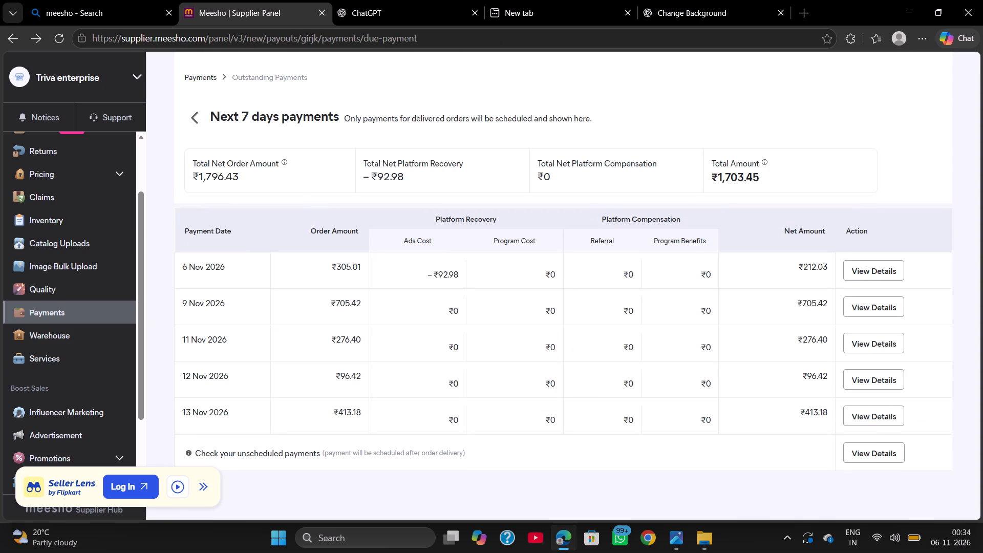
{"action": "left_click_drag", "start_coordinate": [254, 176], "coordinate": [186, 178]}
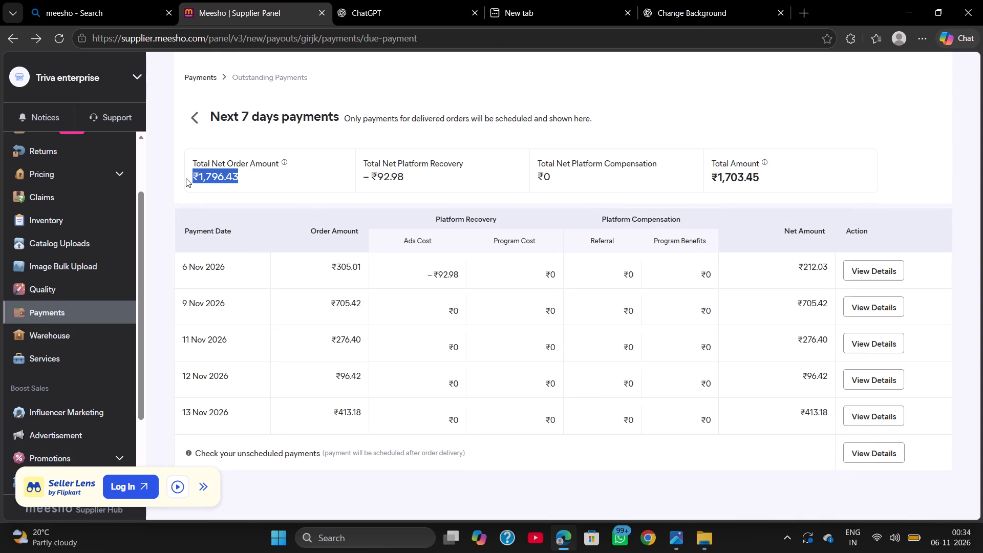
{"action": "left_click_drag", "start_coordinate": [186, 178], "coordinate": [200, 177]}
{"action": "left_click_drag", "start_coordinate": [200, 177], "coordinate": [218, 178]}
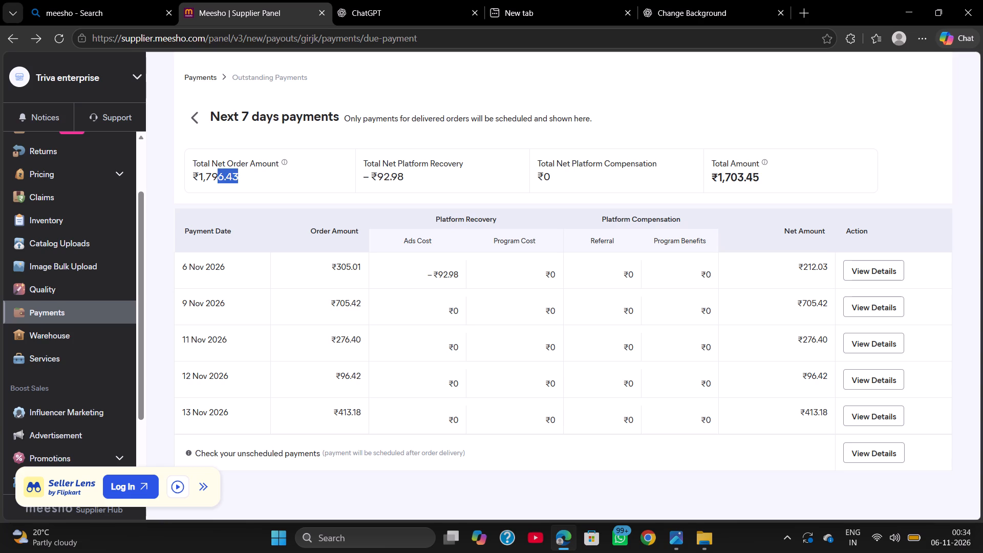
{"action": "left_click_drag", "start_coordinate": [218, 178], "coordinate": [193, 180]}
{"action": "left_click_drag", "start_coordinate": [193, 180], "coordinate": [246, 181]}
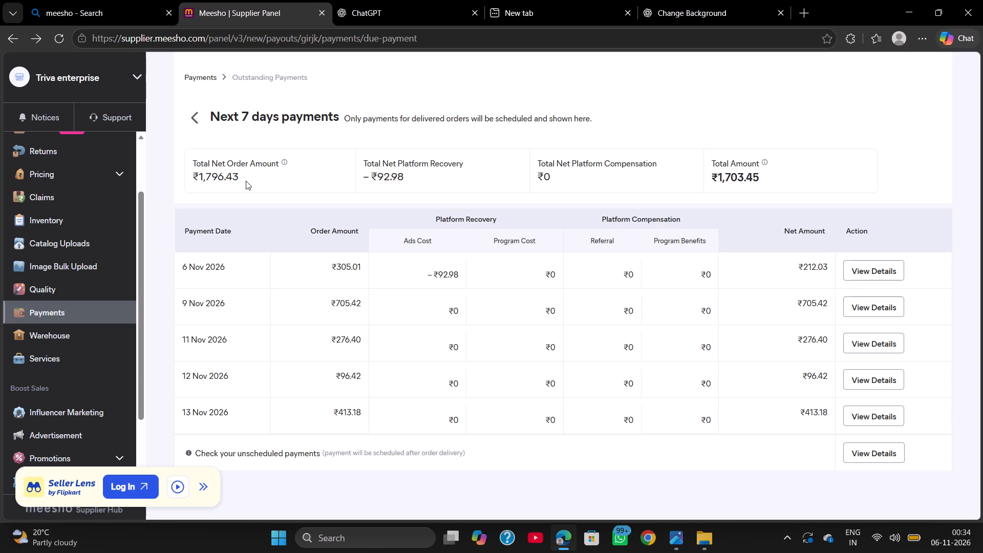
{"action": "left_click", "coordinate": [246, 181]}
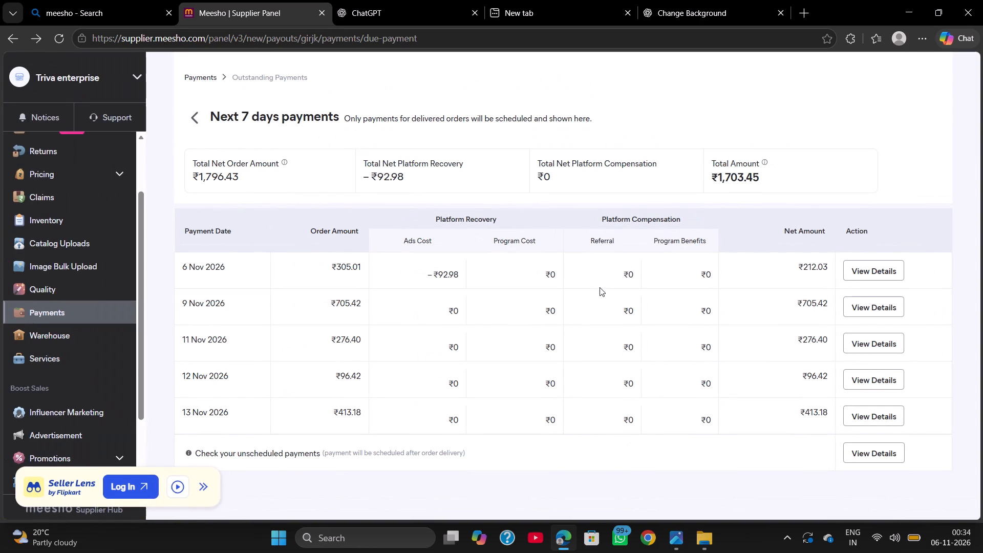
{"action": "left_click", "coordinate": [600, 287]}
Minimise the browser and Downloads windows and launch Kuro from the desktop.
{"action": "left_click", "coordinate": [916, 0]}
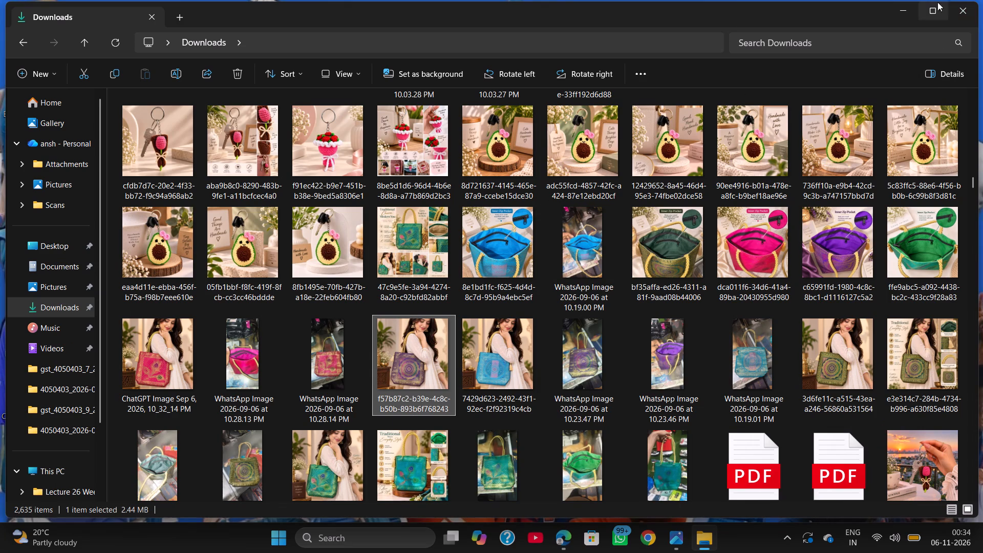
{"action": "left_click", "coordinate": [897, 8]}
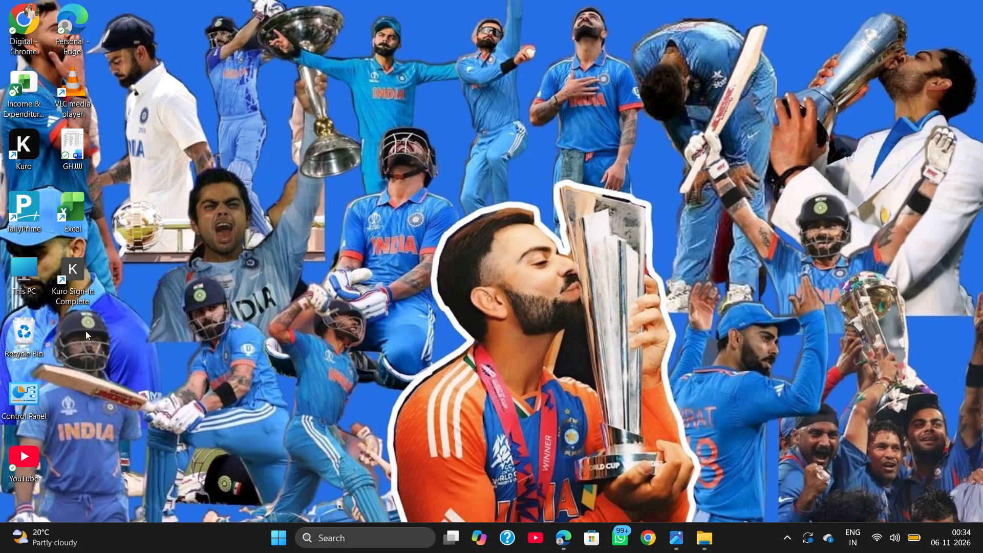
{"action": "double_click", "coordinate": [27, 139]}
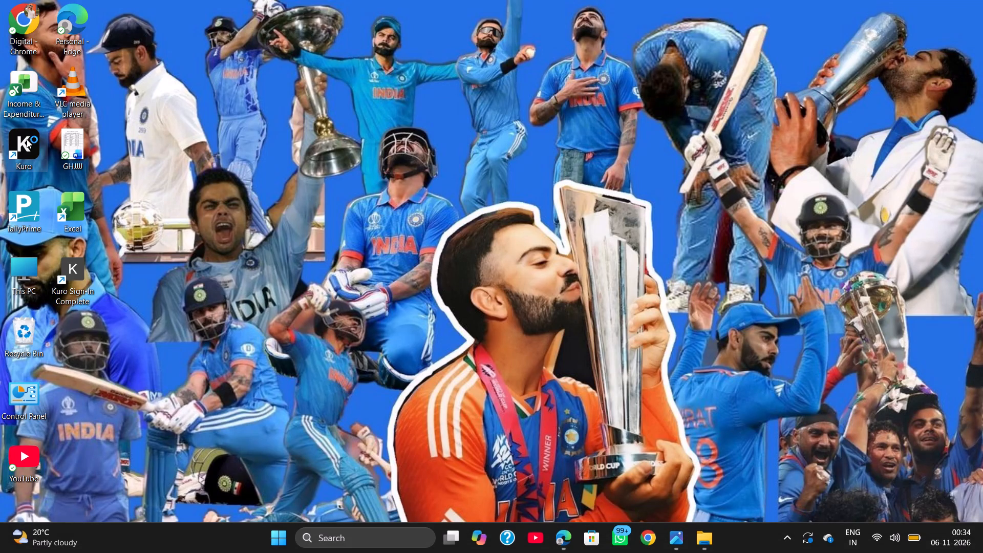
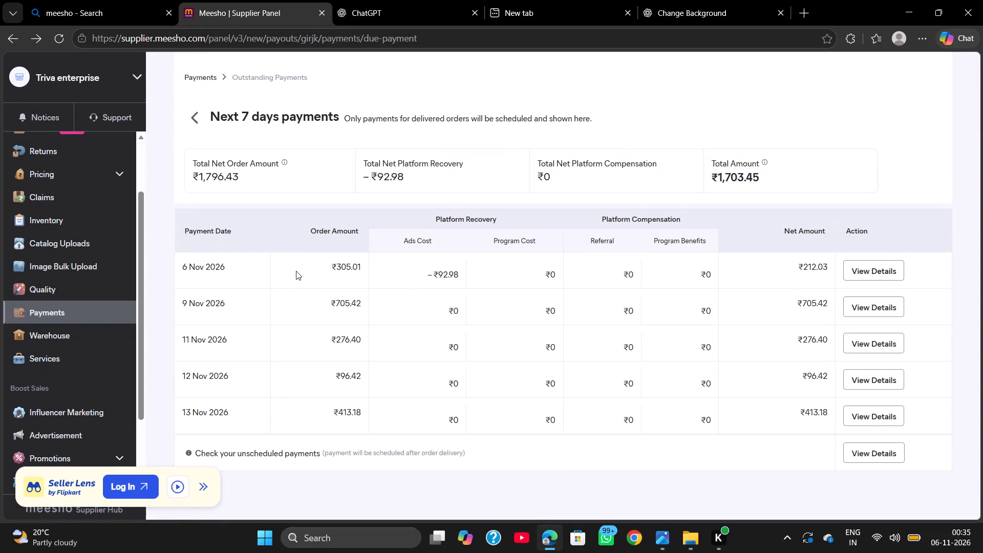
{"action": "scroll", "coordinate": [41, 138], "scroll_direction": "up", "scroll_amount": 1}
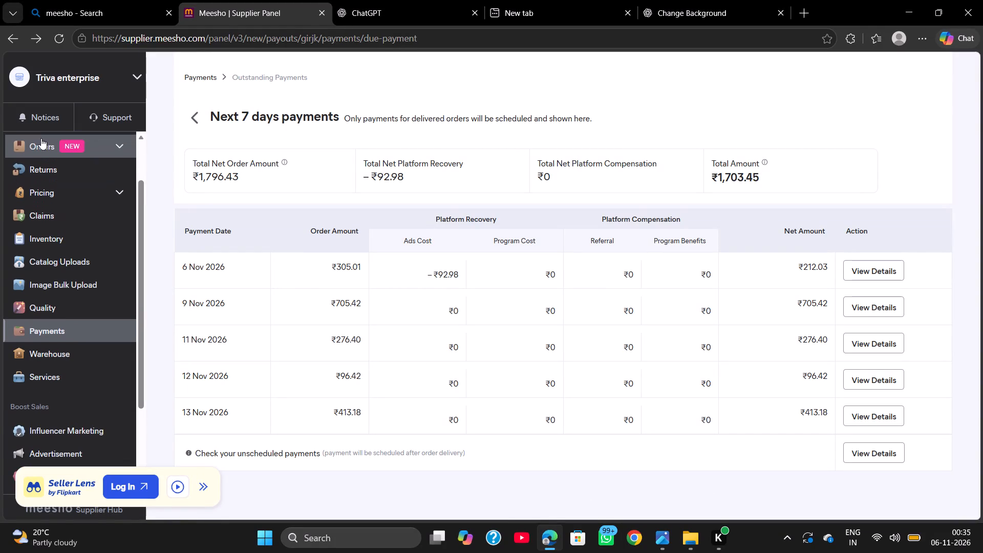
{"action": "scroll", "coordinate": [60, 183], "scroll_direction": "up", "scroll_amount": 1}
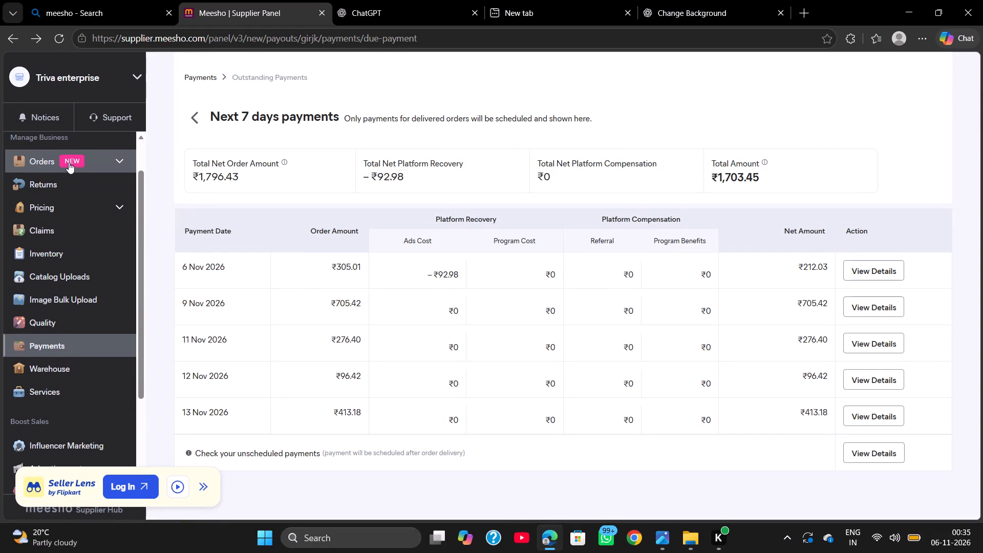
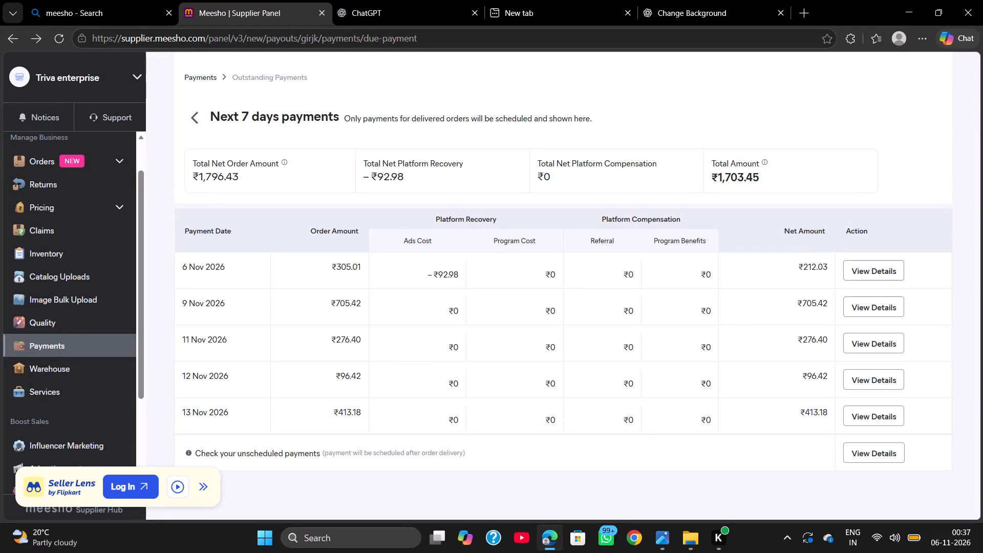
Open the advertisement section and view the details of the live campaign Ad_I 05 Nov 2026 | 17:45.
{"action": "scroll", "coordinate": [47, 262], "scroll_direction": "down", "scroll_amount": 2}
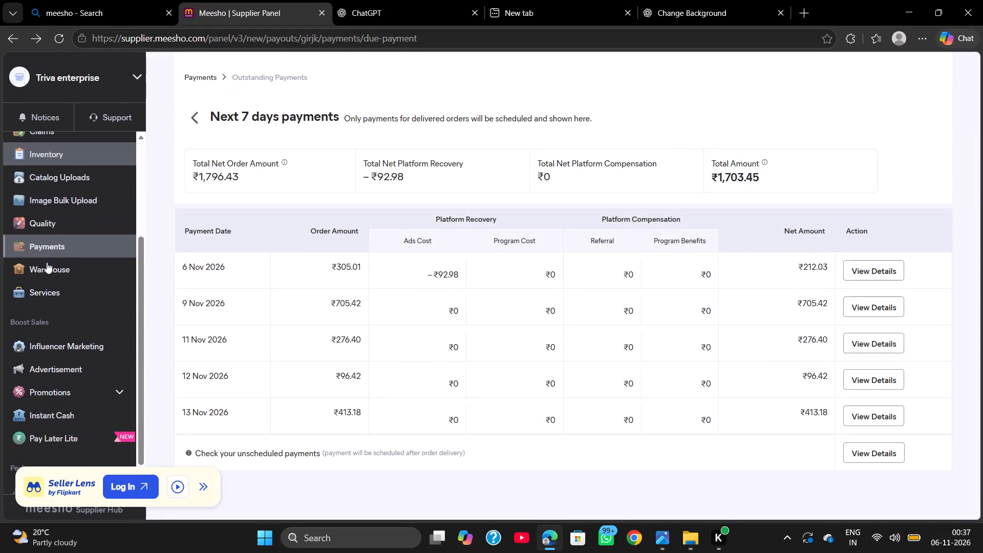
{"action": "scroll", "coordinate": [47, 262], "scroll_direction": "down", "scroll_amount": 1}
{"action": "scroll", "coordinate": [49, 356], "scroll_direction": "down", "scroll_amount": 1}
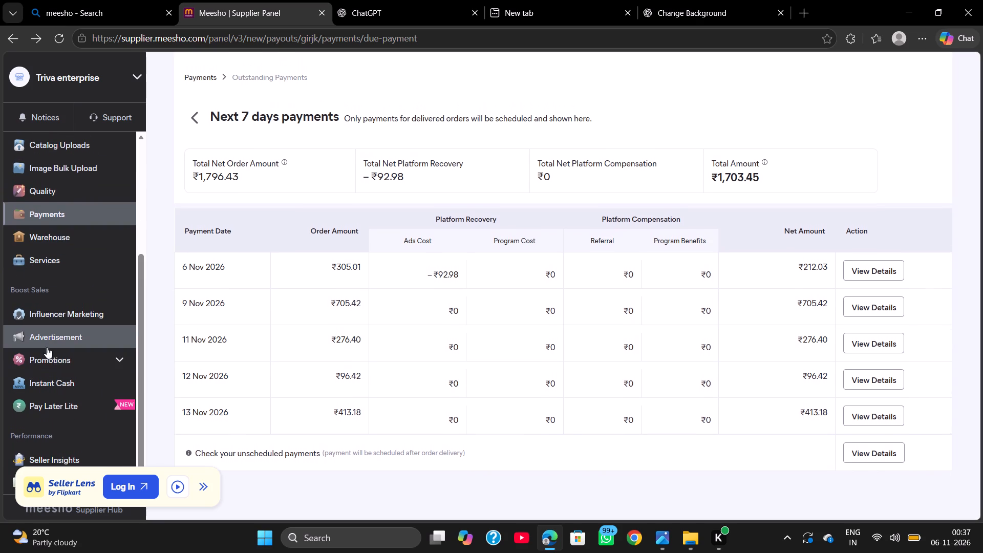
{"action": "left_click", "coordinate": [47, 342]}
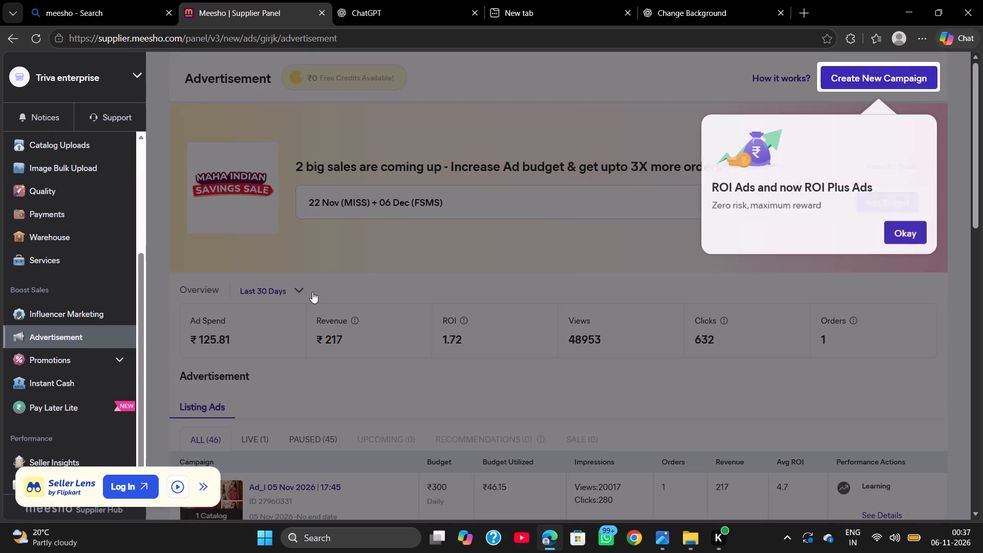
{"action": "scroll", "coordinate": [312, 292], "scroll_direction": "down", "scroll_amount": 1}
{"action": "left_click", "coordinate": [377, 322]}
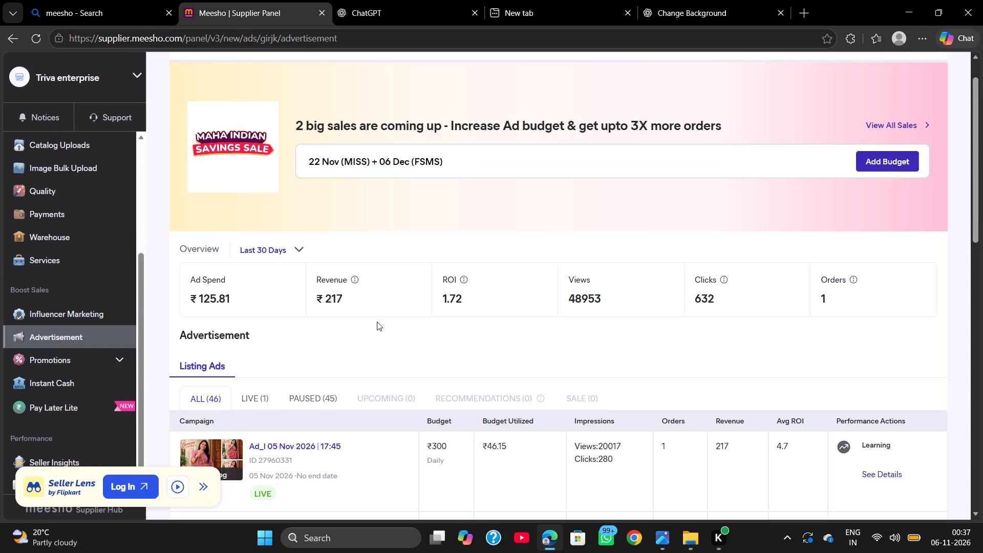
{"action": "scroll", "coordinate": [476, 328], "scroll_direction": "down", "scroll_amount": 3}
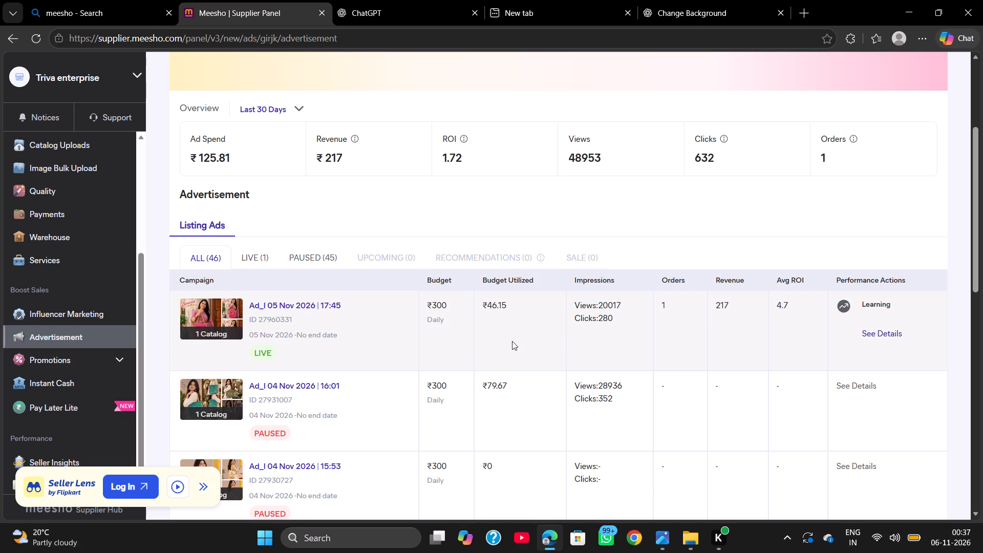
{"action": "left_click", "coordinate": [873, 335]}
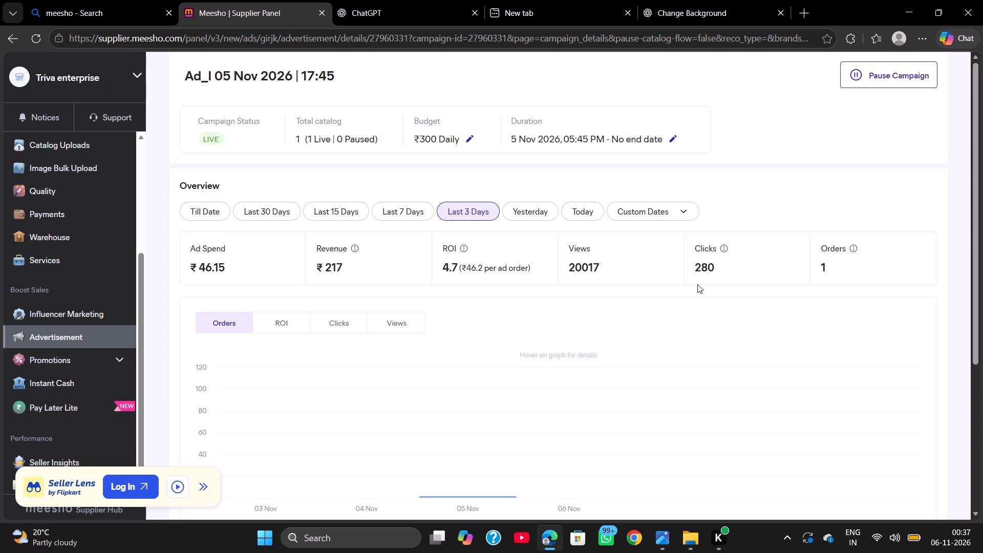
Pause the campaign, giving the reason "I want to run ads on different campaign".
{"action": "left_click", "coordinate": [863, 74]}
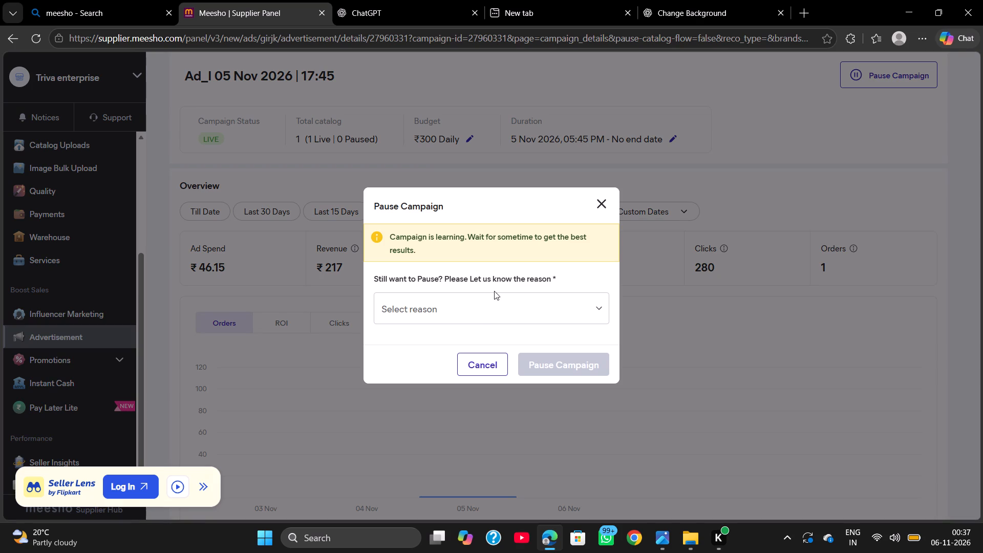
{"action": "left_click", "coordinate": [494, 298]}
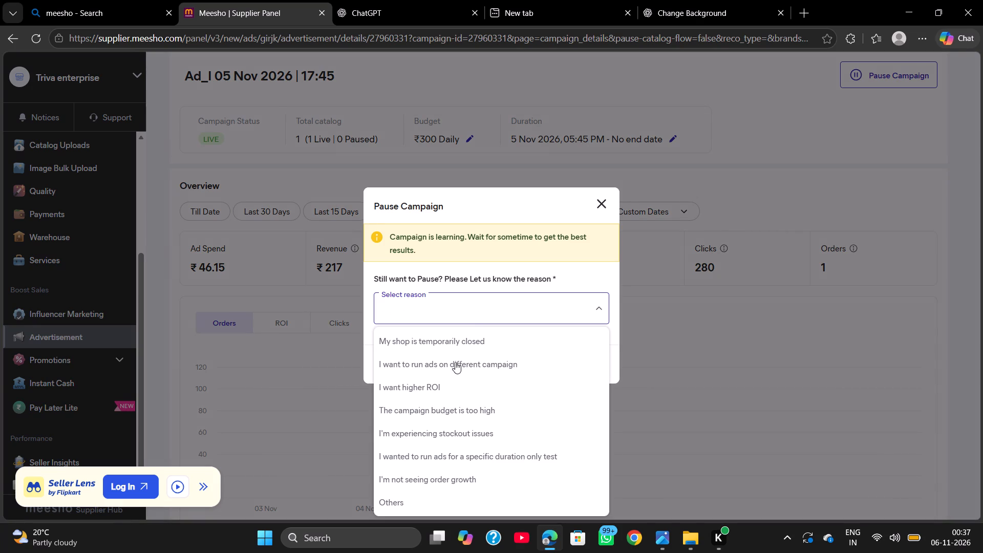
{"action": "left_click", "coordinate": [455, 362]}
{"action": "left_click", "coordinate": [539, 367]}
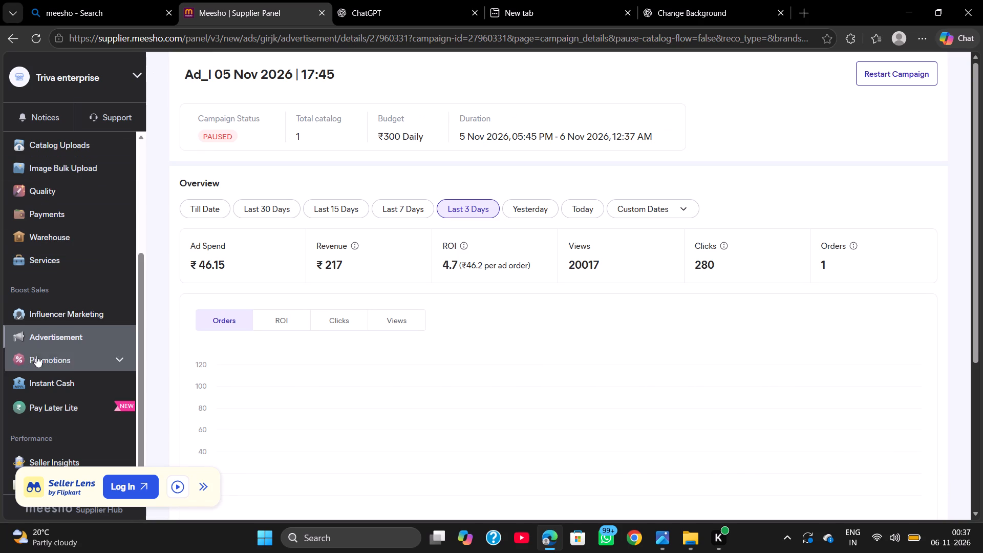
Return to the advertisement overview and check the listing ads campaigns.
{"action": "left_click", "coordinate": [47, 336]}
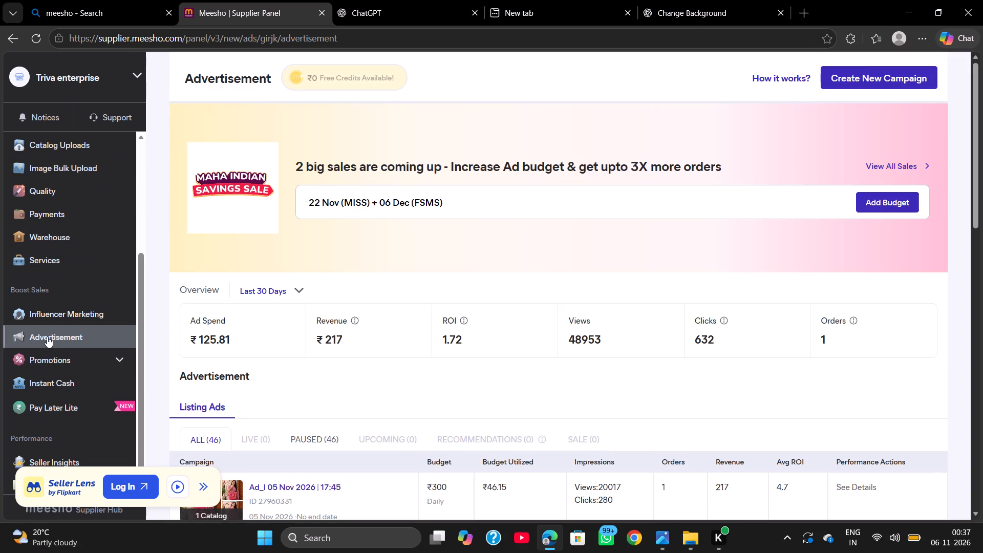
{"action": "scroll", "coordinate": [374, 386], "scroll_direction": "down", "scroll_amount": 3}
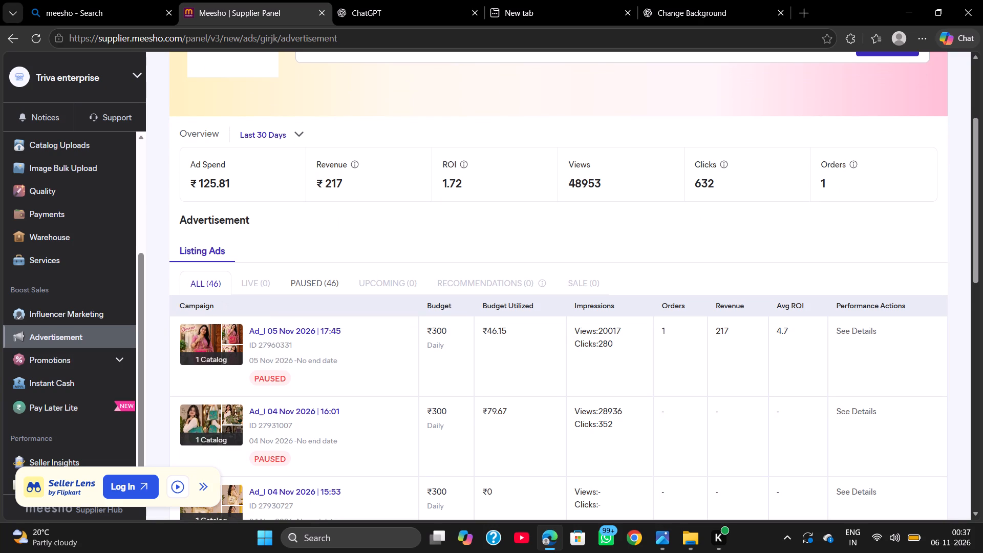
Check the pending orders and the Return/RTO orders overview.
{"action": "scroll", "coordinate": [38, 260], "scroll_direction": "up", "scroll_amount": 3}
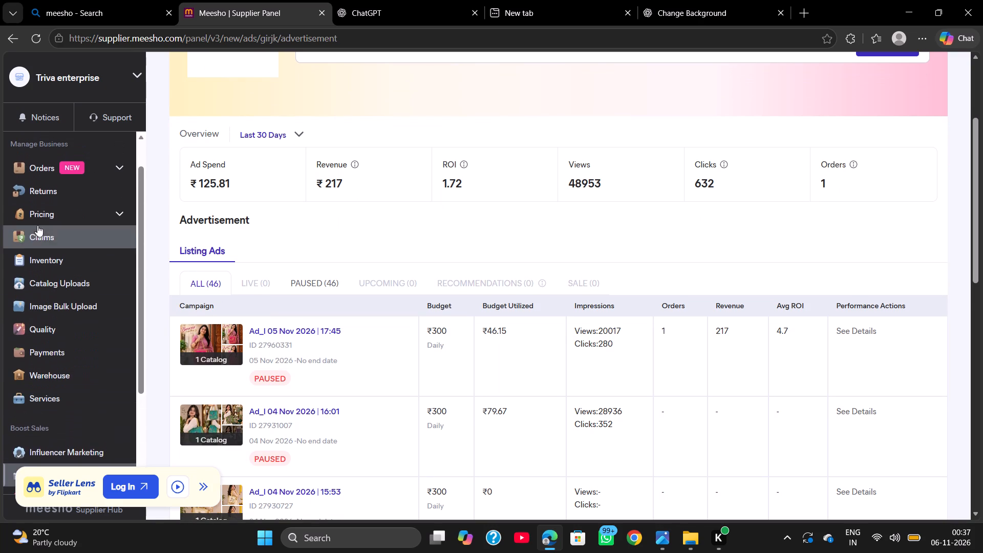
{"action": "scroll", "coordinate": [38, 224], "scroll_direction": "up", "scroll_amount": 1}
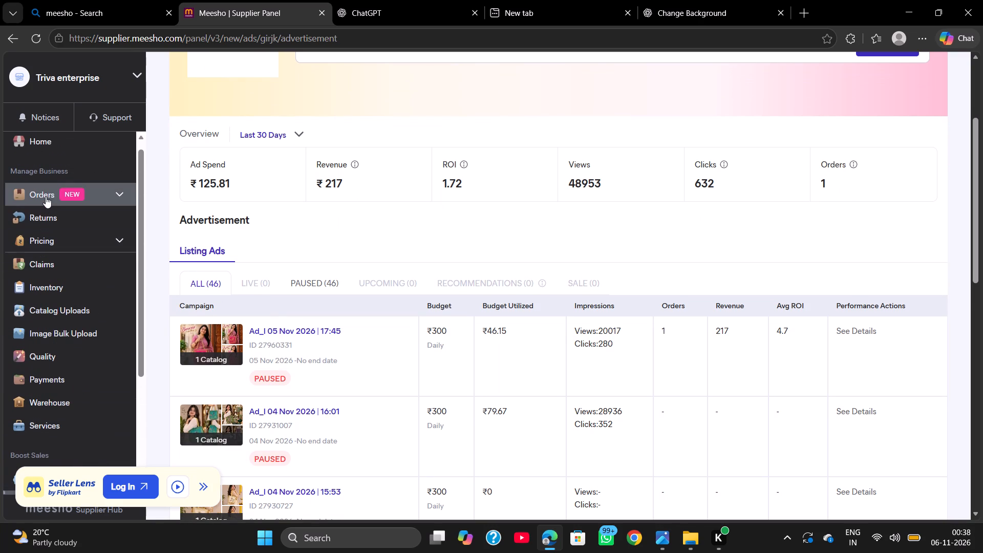
{"action": "left_click", "coordinate": [46, 197]}
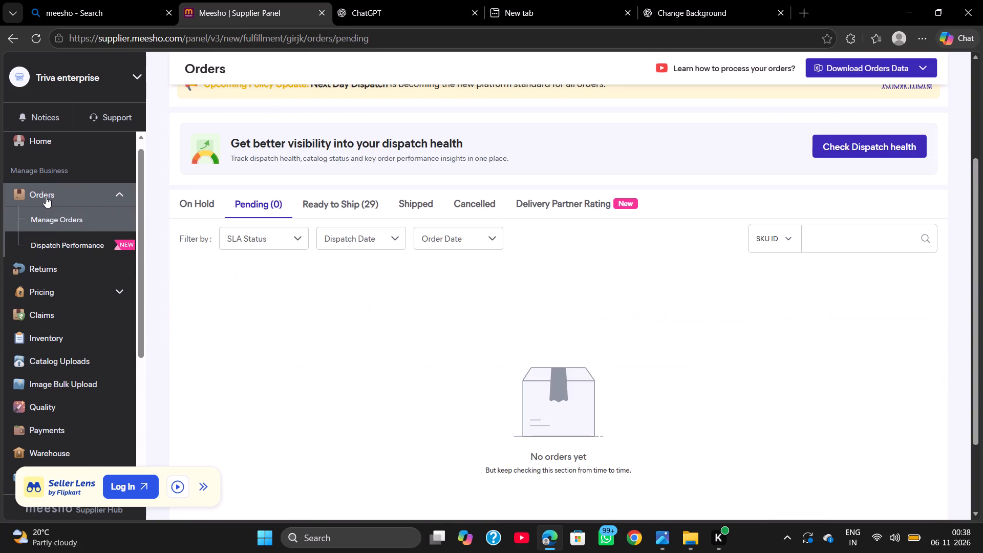
{"action": "left_click", "coordinate": [58, 276]}
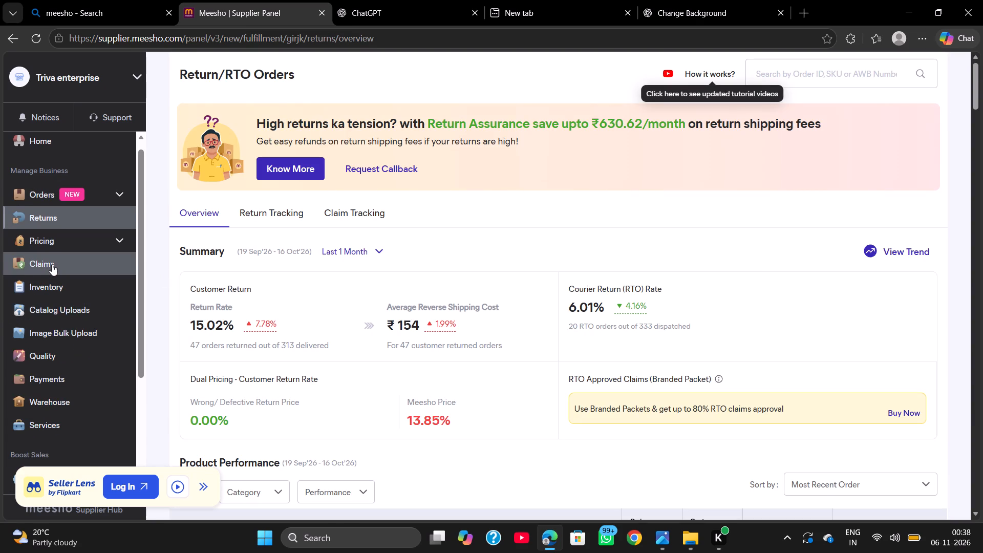
{"action": "left_click", "coordinate": [51, 283]}
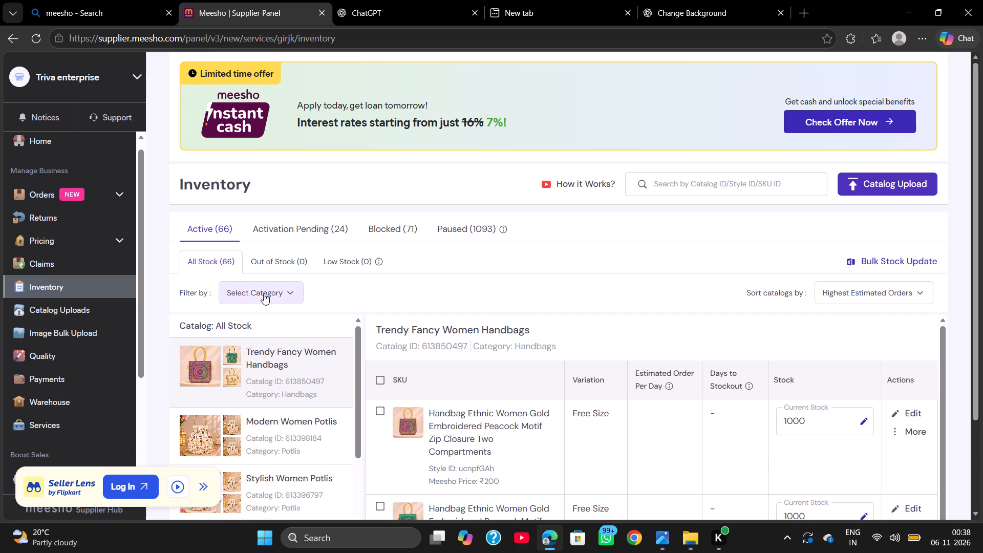
{"action": "scroll", "coordinate": [297, 391], "scroll_direction": "down", "scroll_amount": 2}
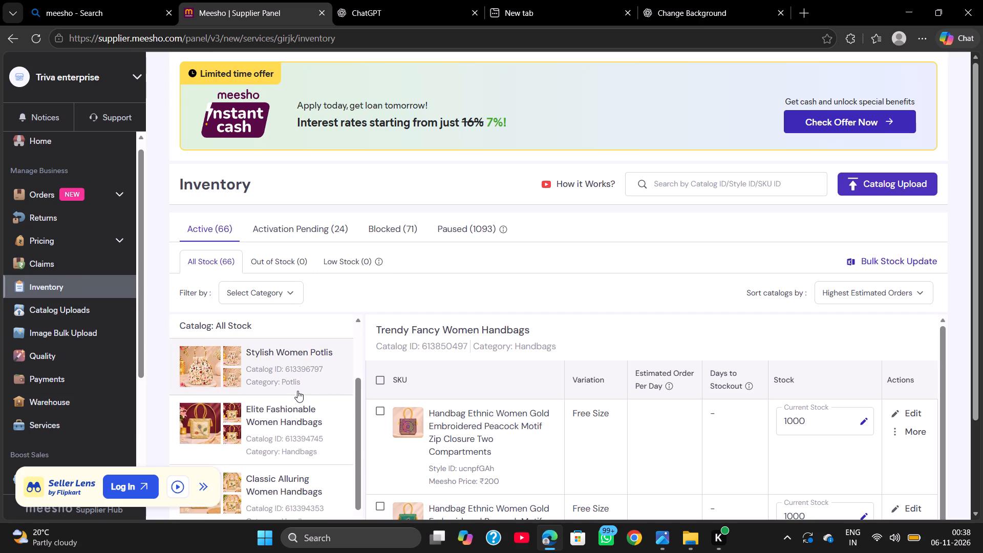
{"action": "scroll", "coordinate": [507, 427], "scroll_direction": "down", "scroll_amount": 5}
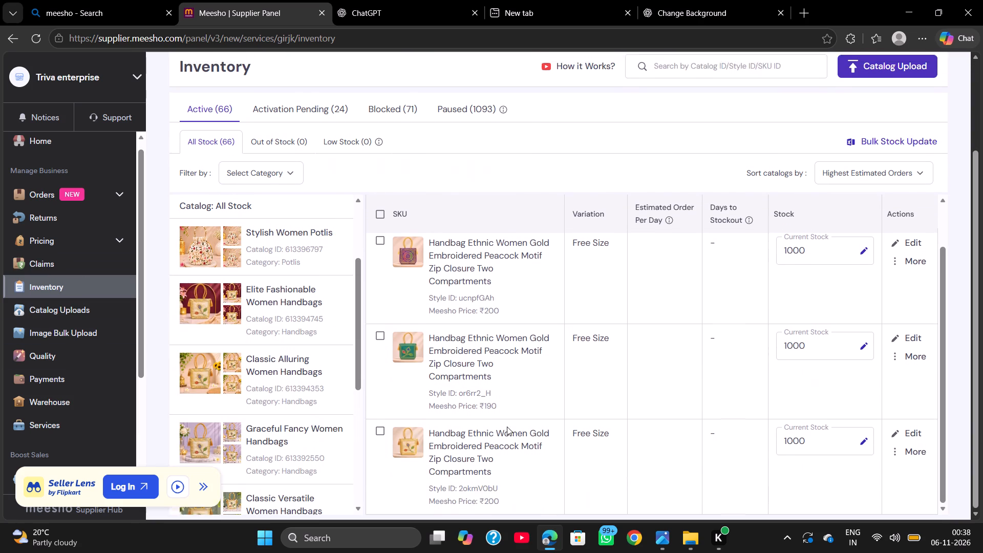
{"action": "scroll", "coordinate": [507, 427], "scroll_direction": "down", "scroll_amount": 2}
{"action": "scroll", "coordinate": [331, 398], "scroll_direction": "up", "scroll_amount": 1}
{"action": "scroll", "coordinate": [246, 347], "scroll_direction": "up", "scroll_amount": 1}
{"action": "left_click", "coordinate": [226, 327]}
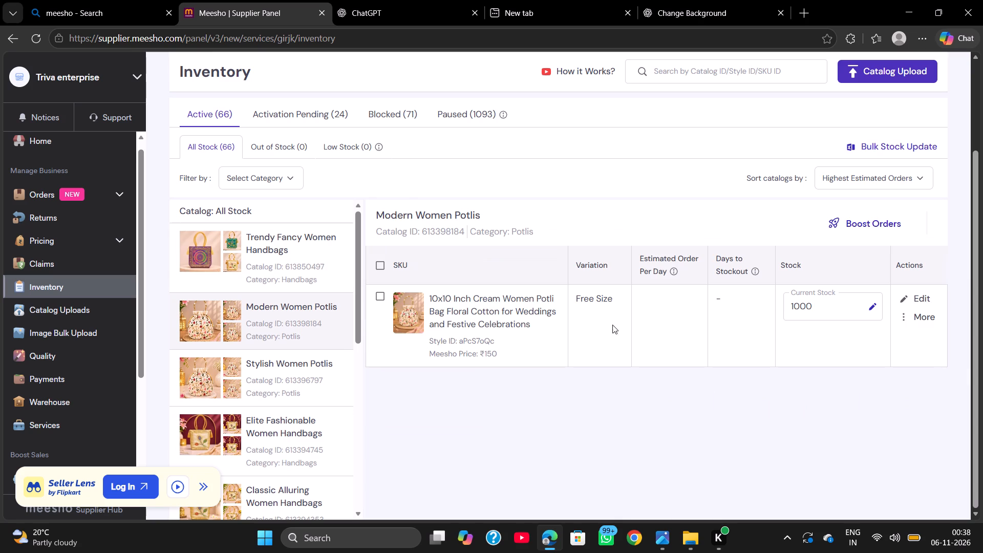
{"action": "left_click", "coordinate": [276, 392]}
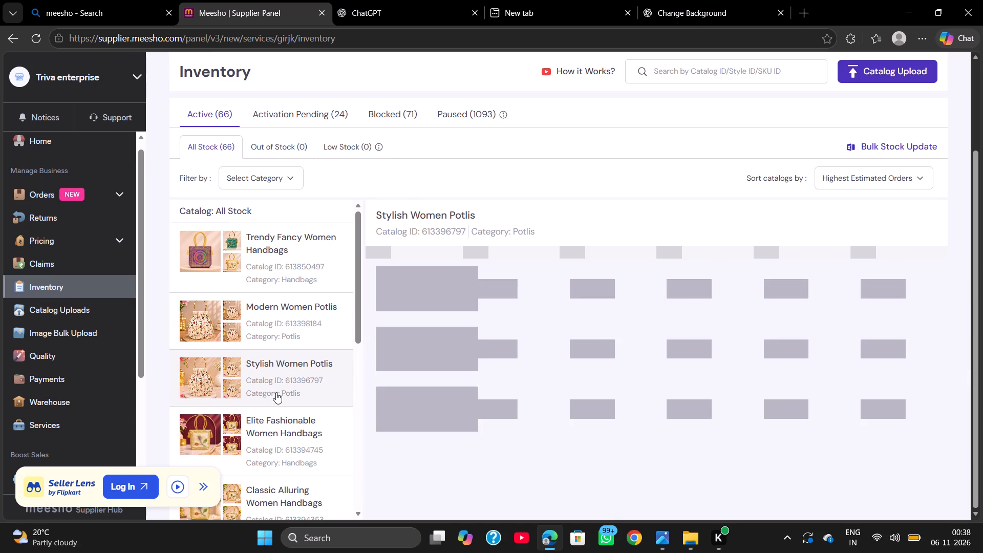
{"action": "scroll", "coordinate": [819, 369], "scroll_direction": "down", "scroll_amount": 1}
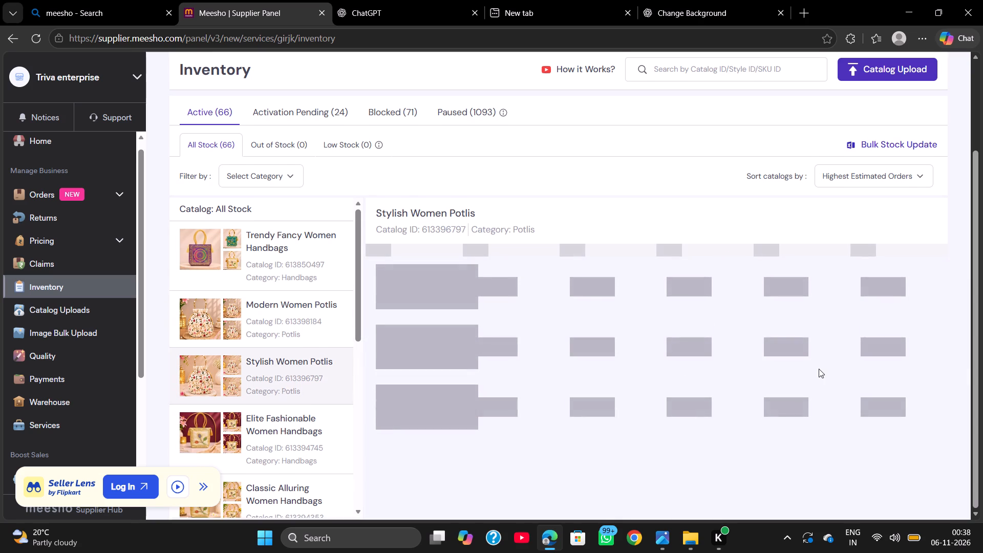
{"action": "scroll", "coordinate": [819, 369], "scroll_direction": "down", "scroll_amount": 1}
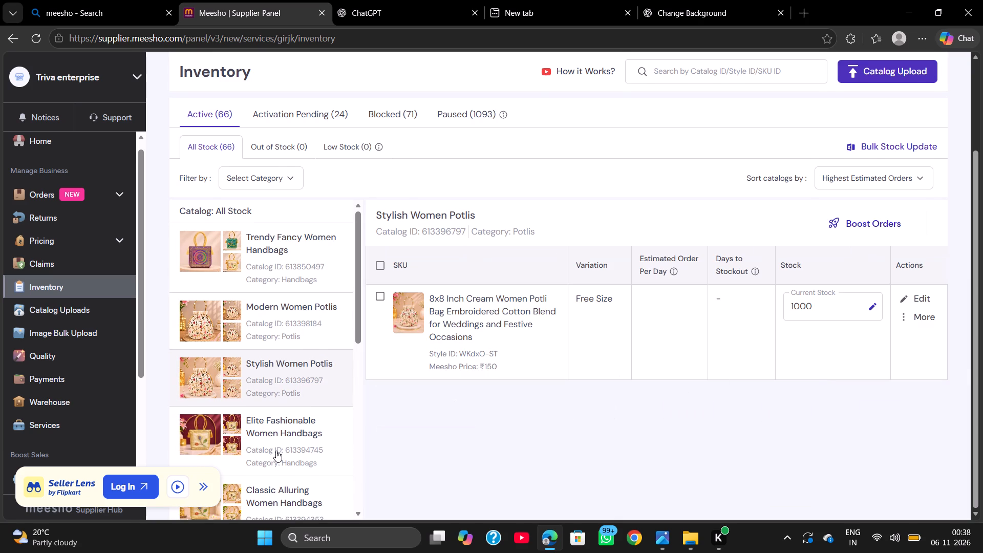
{"action": "left_click", "coordinate": [276, 449]}
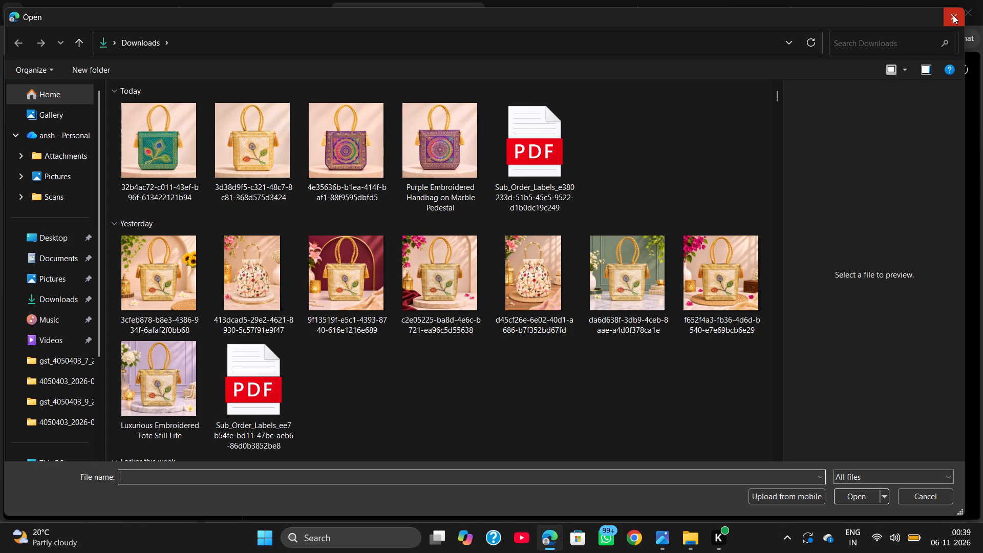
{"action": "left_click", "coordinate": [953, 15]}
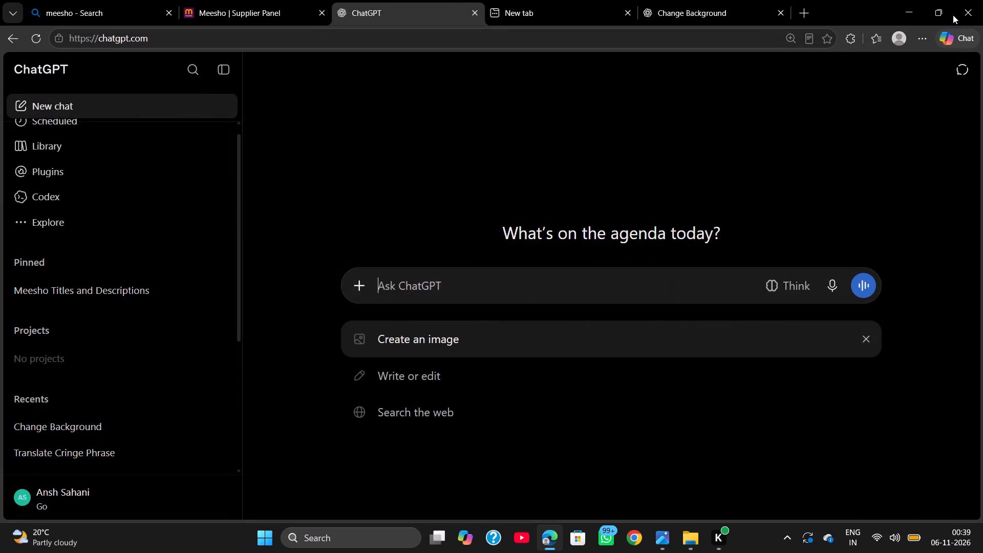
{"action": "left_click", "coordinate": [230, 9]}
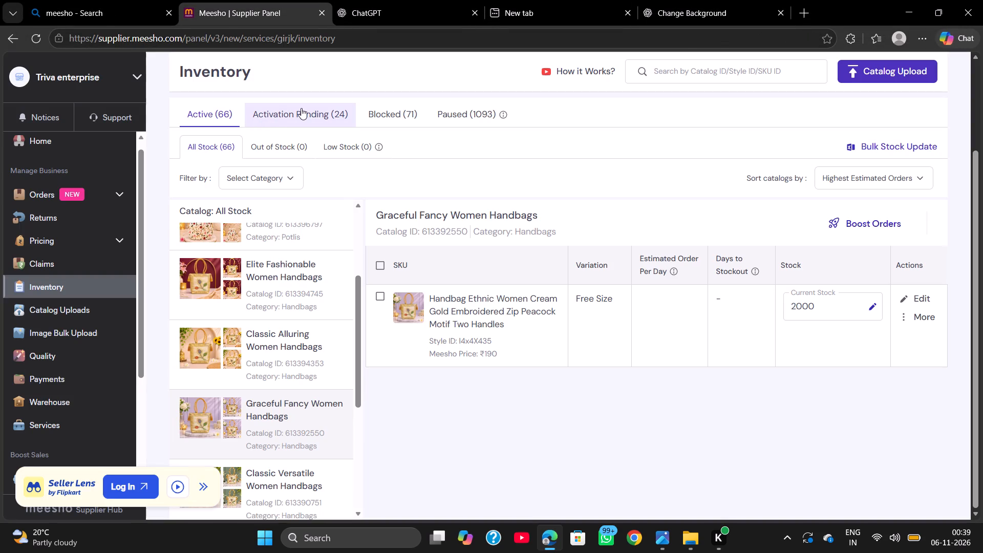
View the inventory catalogs whose activation is pending.
{"action": "left_click", "coordinate": [302, 108]}
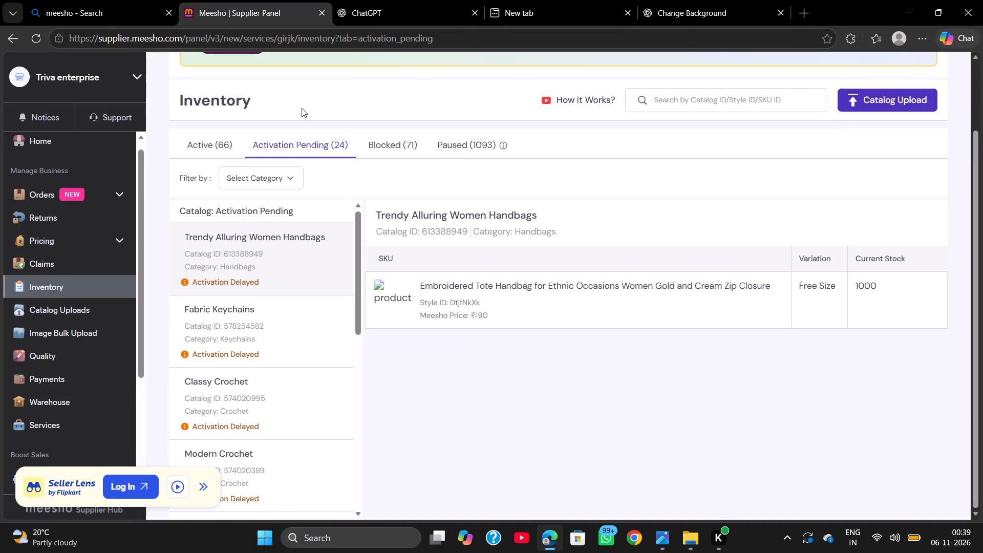
Open the Ready to Ship orders and examine their dispatch dates and label status.
{"action": "left_click", "coordinate": [47, 189]}
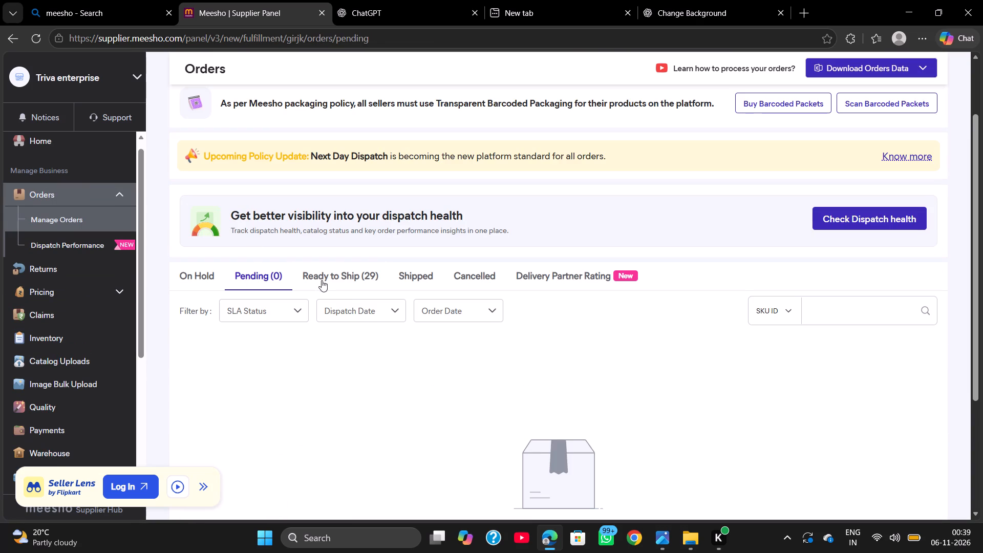
{"action": "left_click", "coordinate": [347, 283]}
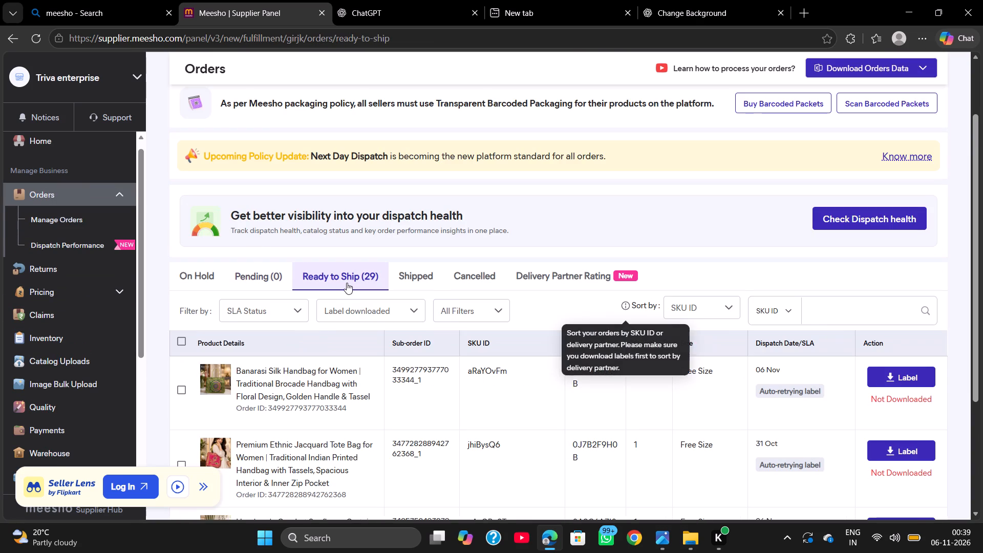
{"action": "scroll", "coordinate": [434, 337], "scroll_direction": "down", "scroll_amount": 4}
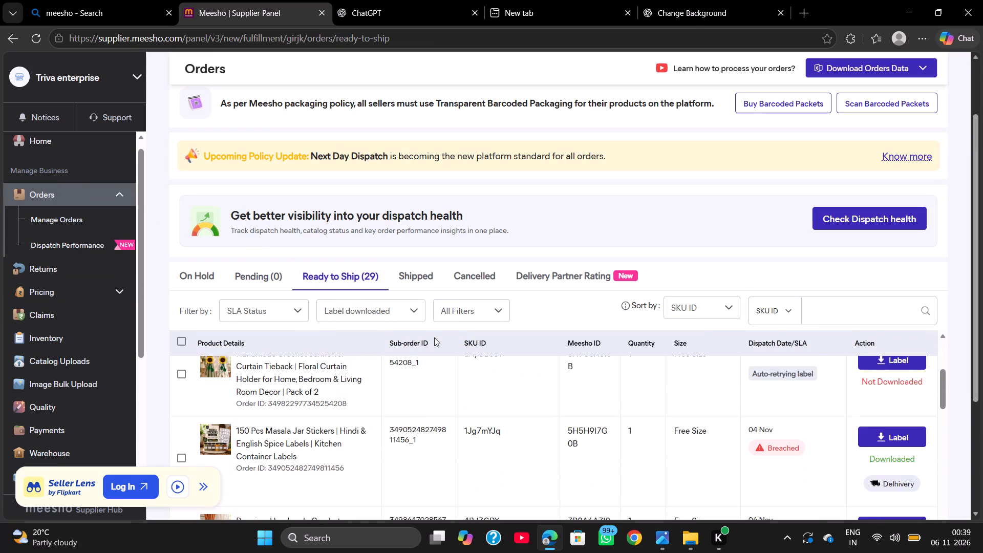
{"action": "scroll", "coordinate": [434, 337], "scroll_direction": "down", "scroll_amount": 1}
{"action": "scroll", "coordinate": [434, 337], "scroll_direction": "up", "scroll_amount": 2}
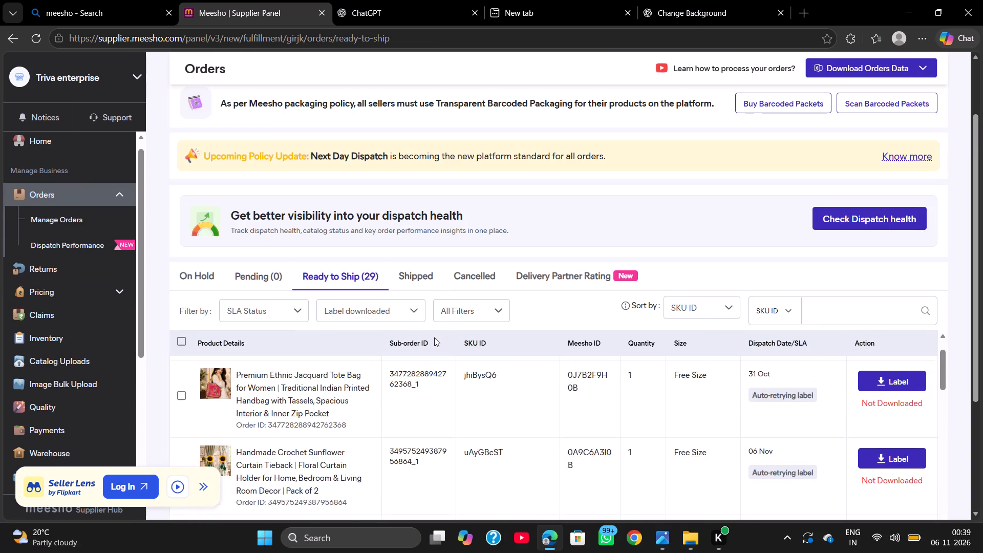
Examine the dispatch dates, SLA status and label download status of the Ready to Ship orders.
{"action": "scroll", "coordinate": [434, 337], "scroll_direction": "up", "scroll_amount": 3}
{"action": "scroll", "coordinate": [434, 337], "scroll_direction": "down", "scroll_amount": 1}
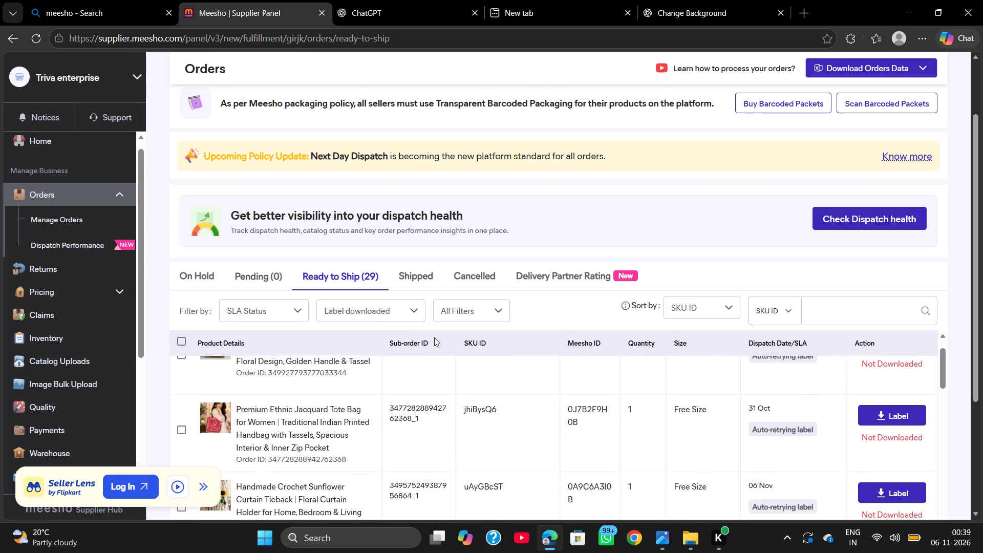
{"action": "scroll", "coordinate": [434, 337], "scroll_direction": "down", "scroll_amount": 5}
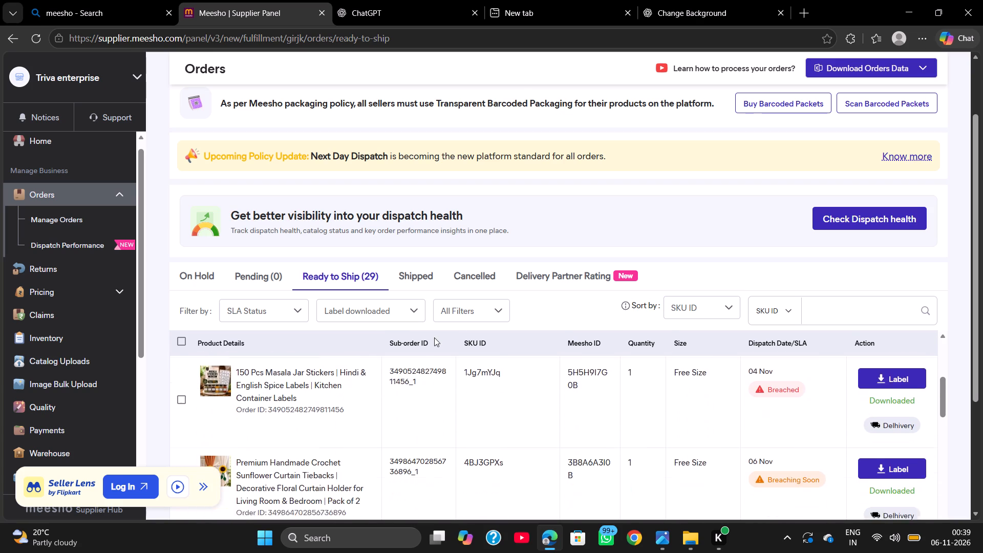
{"action": "scroll", "coordinate": [434, 337], "scroll_direction": "down", "scroll_amount": 1}
{"action": "scroll", "coordinate": [434, 337], "scroll_direction": "up", "scroll_amount": 1}
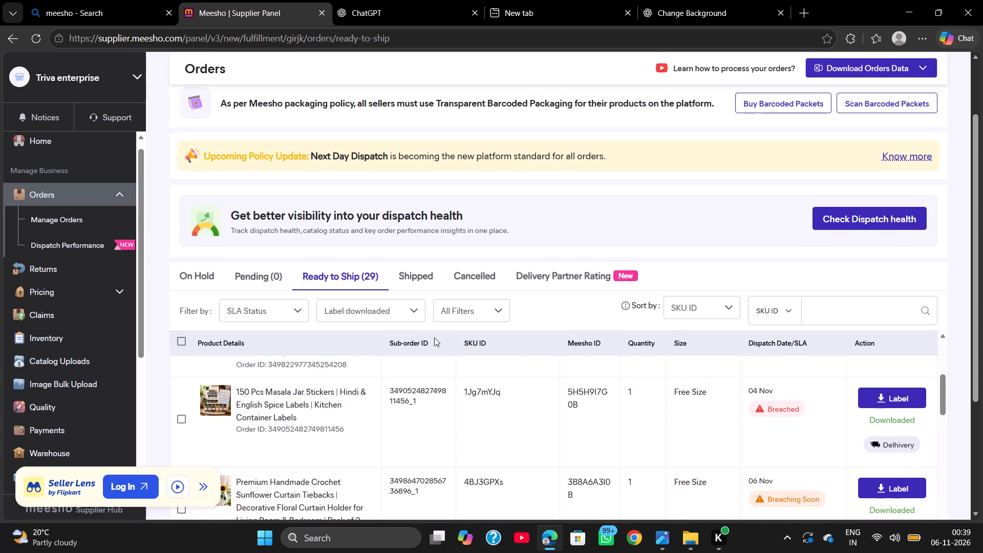
{"action": "scroll", "coordinate": [434, 337], "scroll_direction": "up", "scroll_amount": 2}
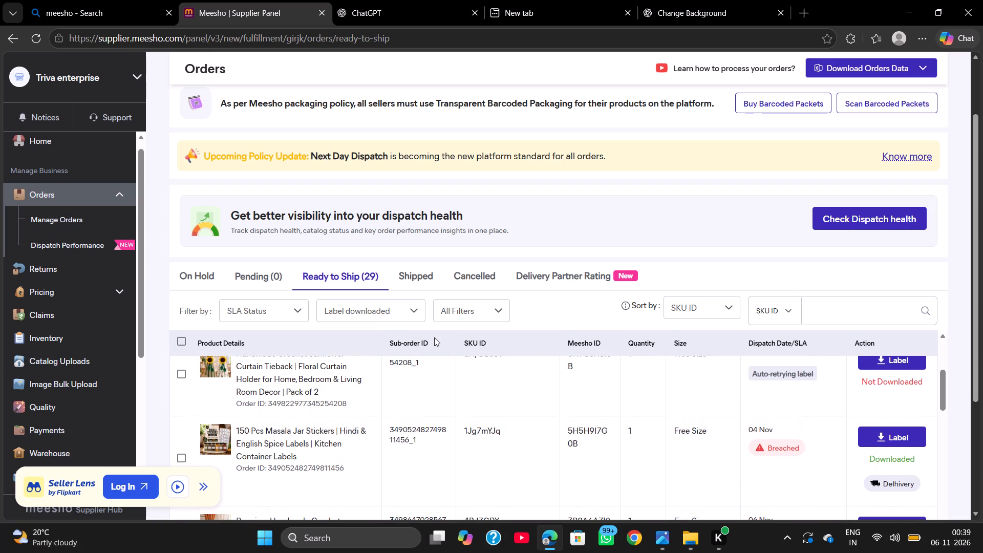
{"action": "scroll", "coordinate": [434, 337], "scroll_direction": "up", "scroll_amount": 3}
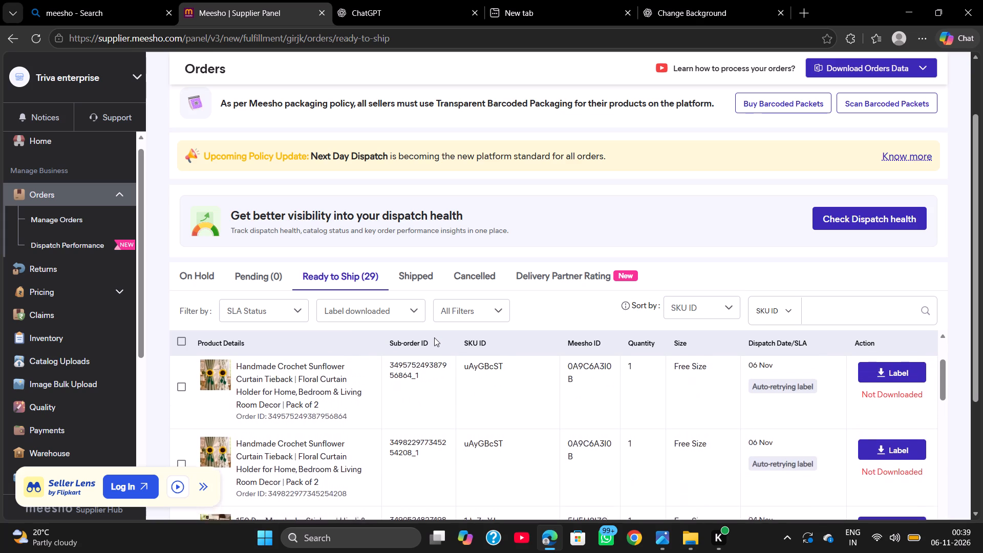
{"action": "scroll", "coordinate": [434, 337], "scroll_direction": "up", "scroll_amount": 1}
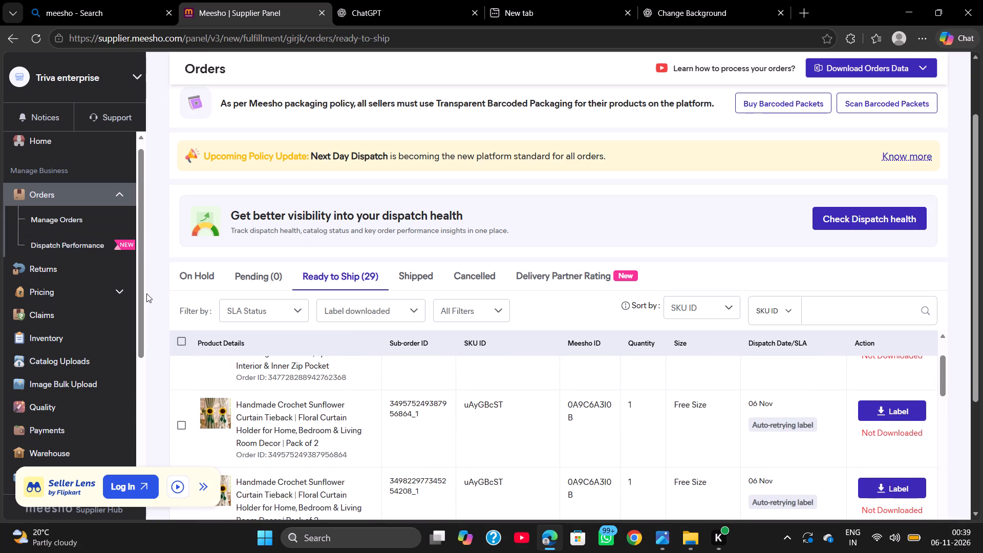
Open the unscheduled payments from the Payments overview and examine the first page of order amounts.
{"action": "left_click", "coordinate": [37, 437]}
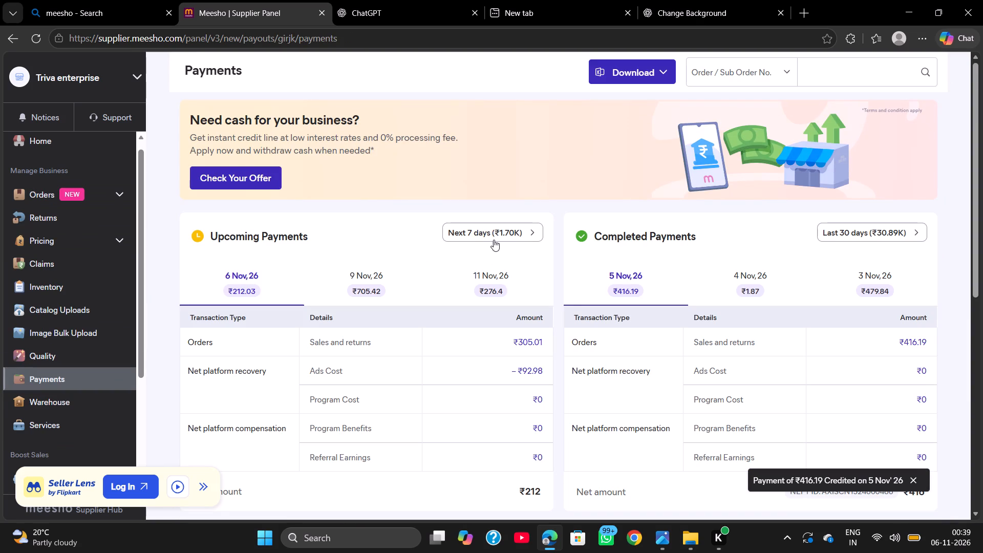
{"action": "scroll", "coordinate": [494, 240], "scroll_direction": "down", "scroll_amount": 3}
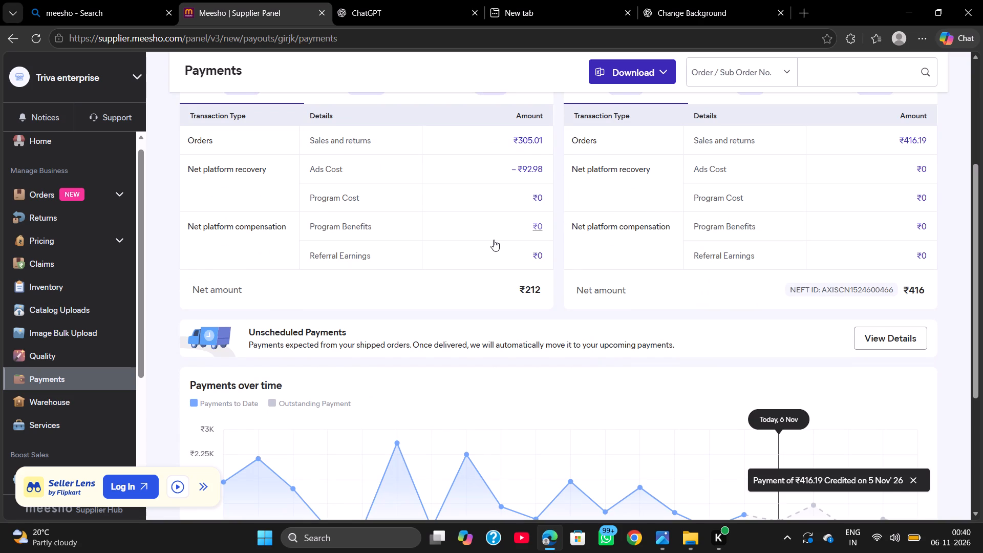
{"action": "left_click", "coordinate": [902, 341]}
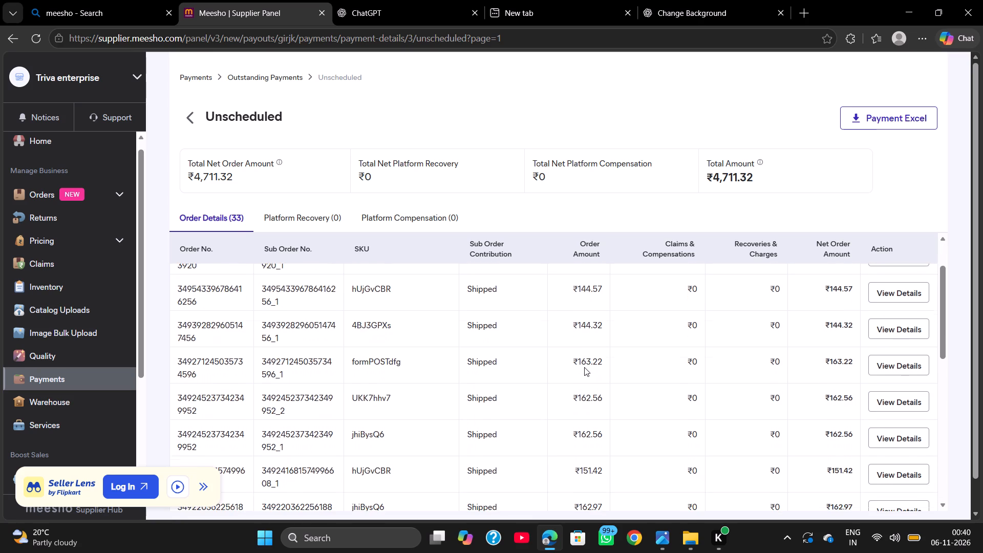
{"action": "scroll", "coordinate": [584, 367], "scroll_direction": "down", "scroll_amount": 5}
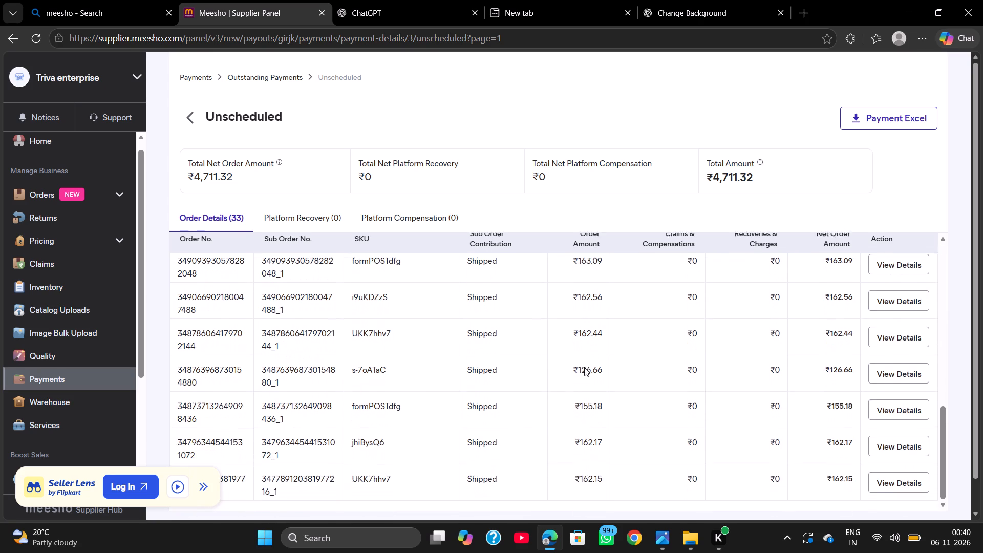
{"action": "scroll", "coordinate": [584, 367], "scroll_direction": "down", "scroll_amount": 1}
{"action": "scroll", "coordinate": [899, 469], "scroll_direction": "down", "scroll_amount": 1}
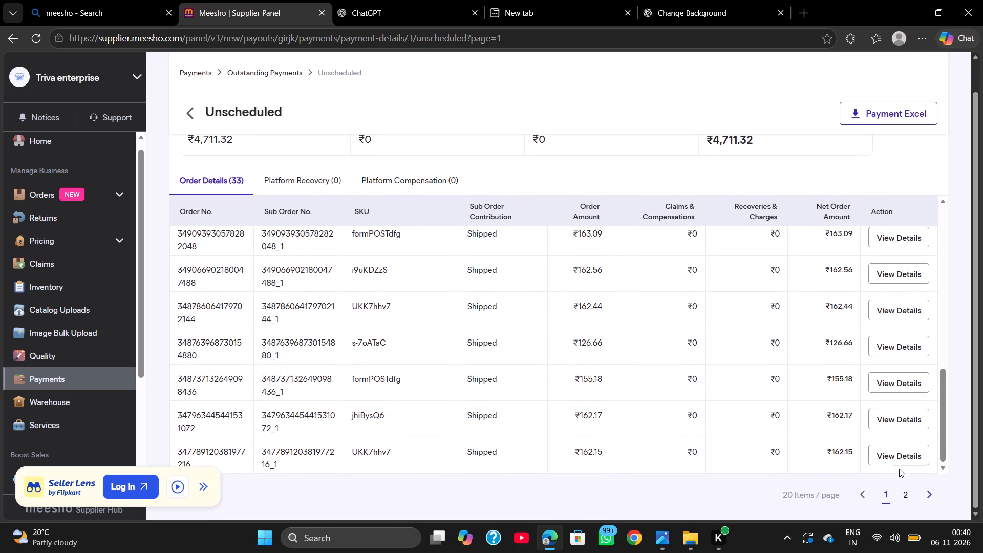
{"action": "scroll", "coordinate": [899, 469], "scroll_direction": "down", "scroll_amount": 1}
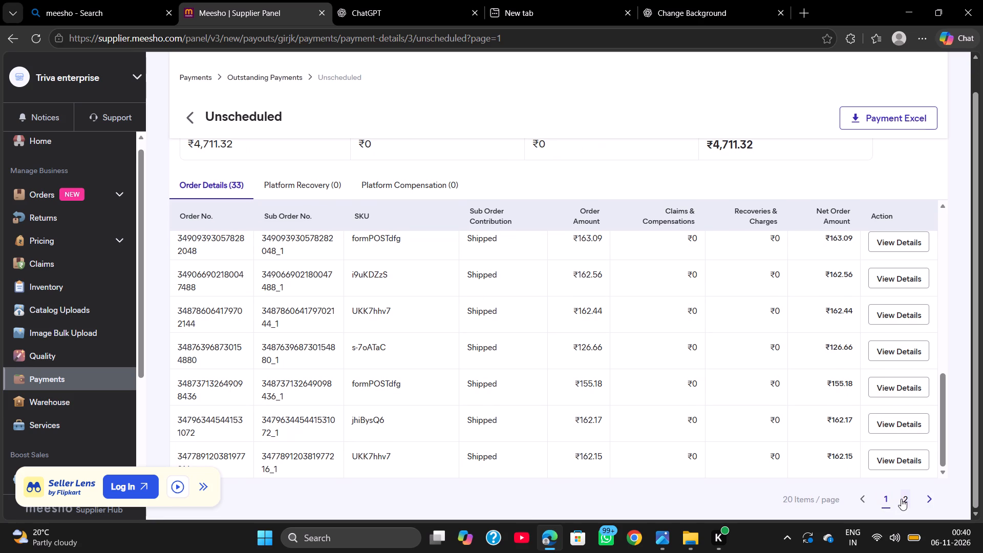
Examine the SKUs and net order amounts on page 2 of the unscheduled payments.
{"action": "left_click", "coordinate": [901, 499]}
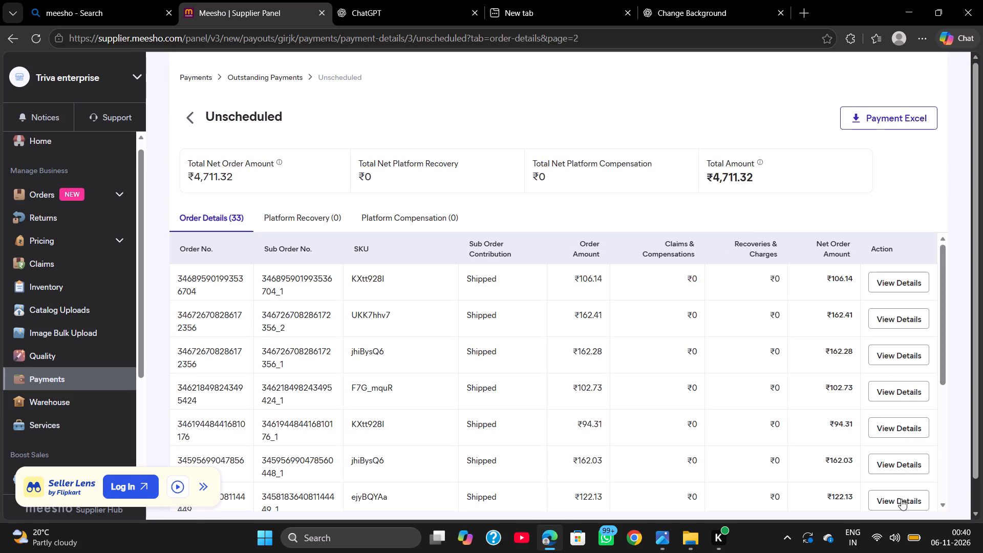
{"action": "scroll", "coordinate": [781, 517], "scroll_direction": "down", "scroll_amount": 2}
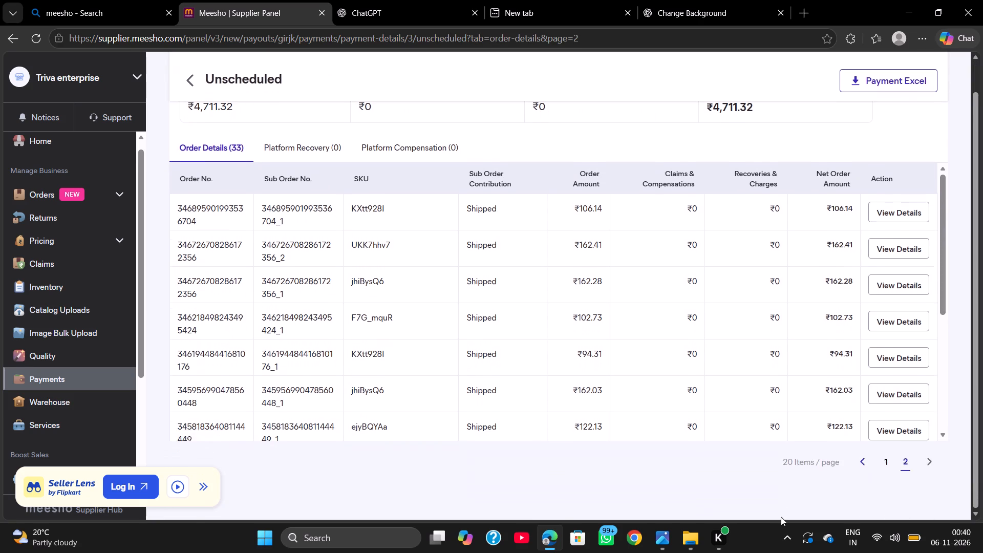
{"action": "scroll", "coordinate": [781, 517], "scroll_direction": "down", "scroll_amount": 2}
{"action": "scroll", "coordinate": [736, 453], "scroll_direction": "up", "scroll_amount": 2}
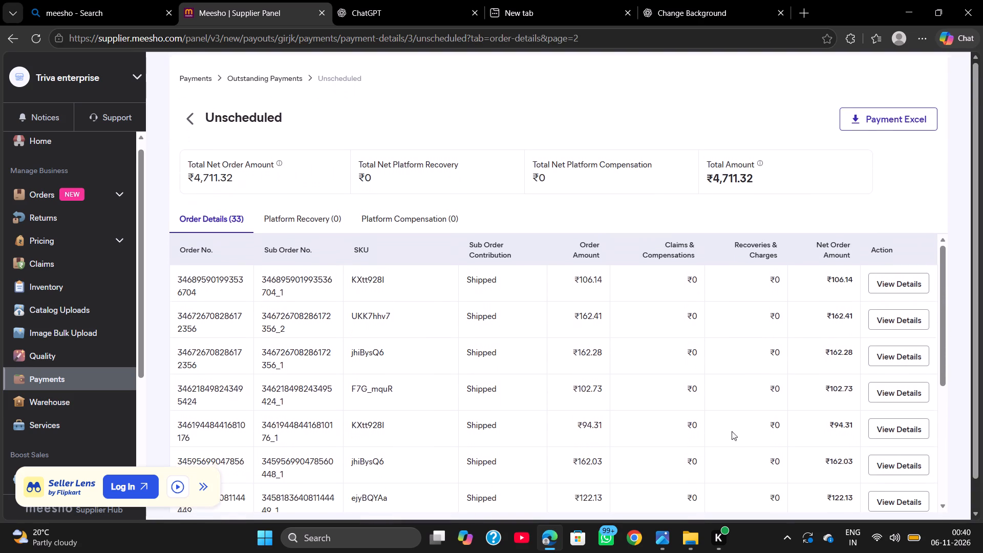
{"action": "scroll", "coordinate": [734, 396], "scroll_direction": "down", "scroll_amount": 7}
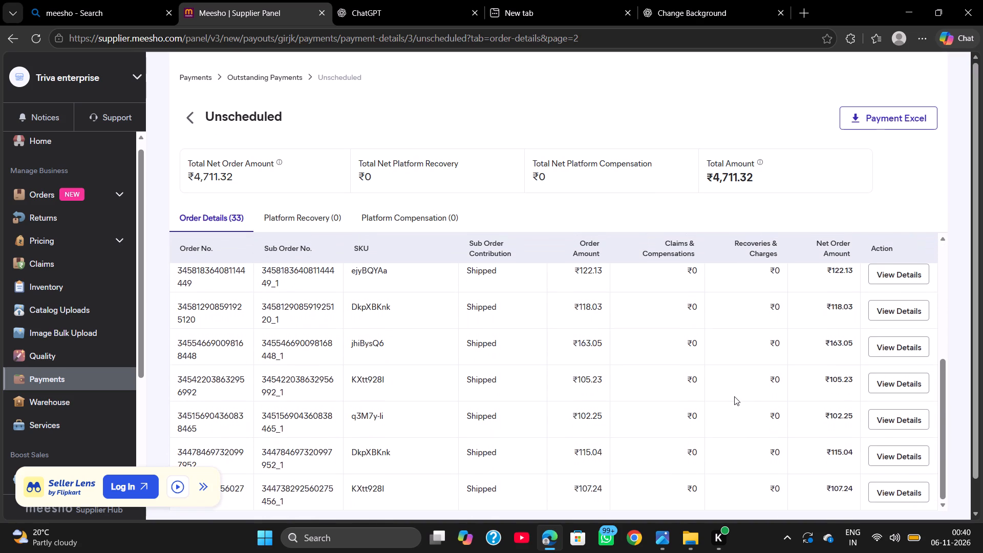
{"action": "scroll", "coordinate": [734, 396], "scroll_direction": "up", "scroll_amount": 3}
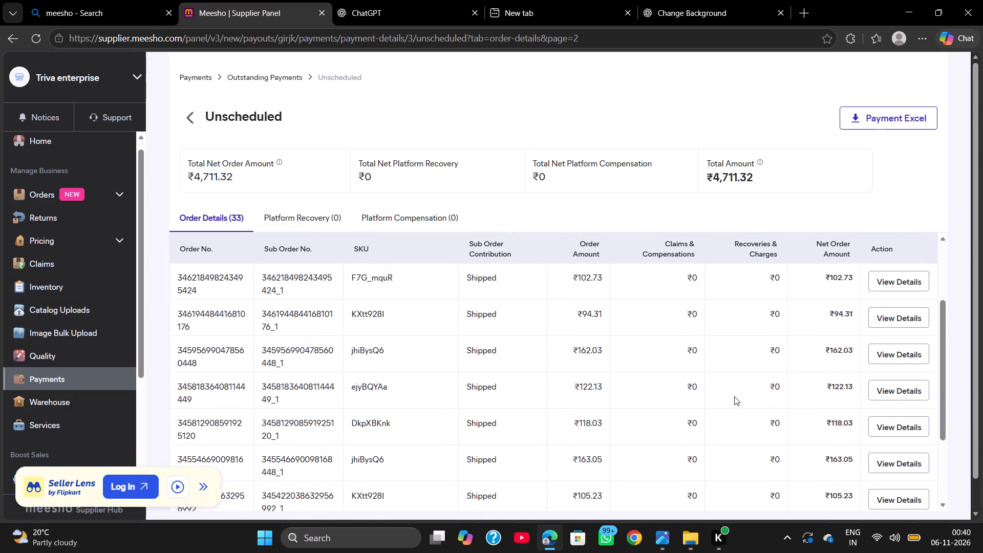
{"action": "scroll", "coordinate": [734, 396], "scroll_direction": "up", "scroll_amount": 2}
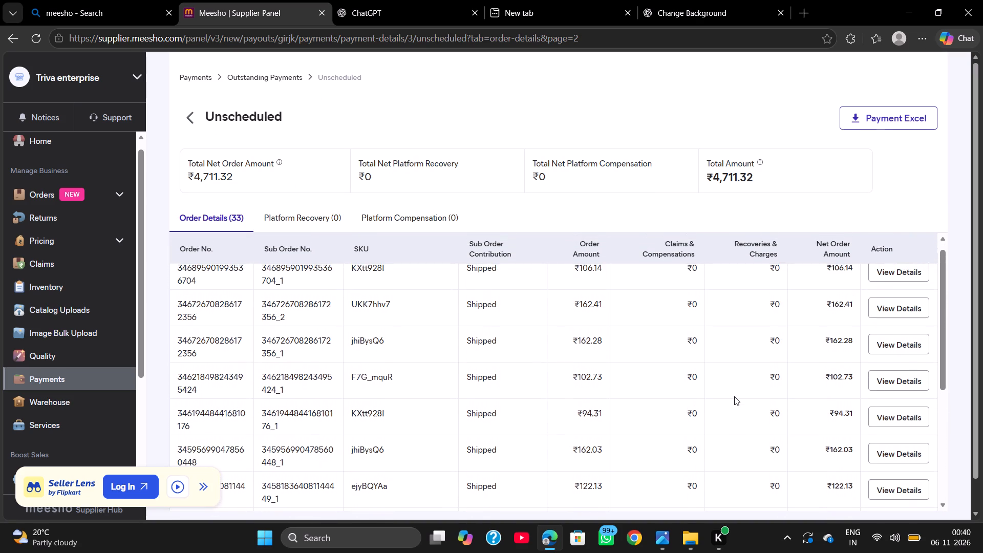
{"action": "scroll", "coordinate": [734, 396], "scroll_direction": "up", "scroll_amount": 1}
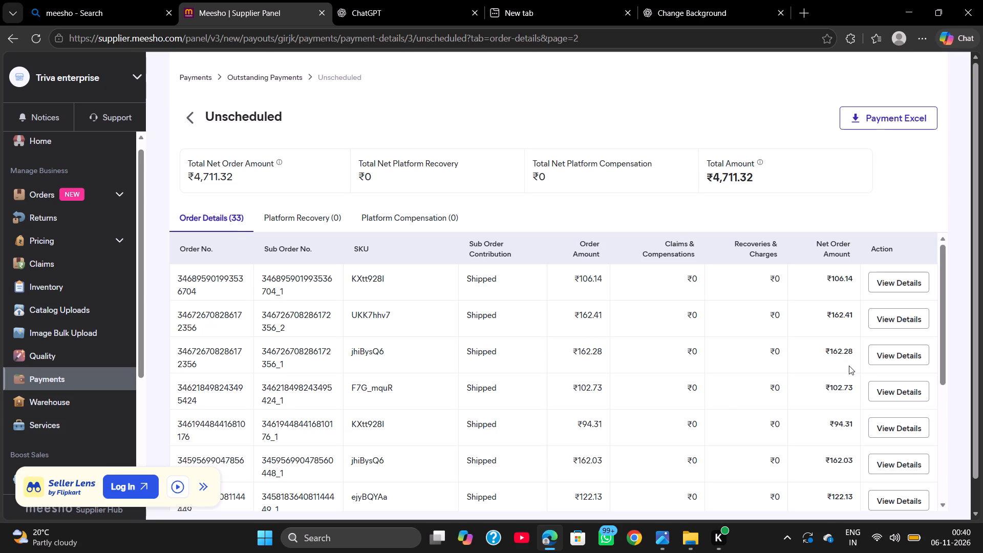
{"action": "scroll", "coordinate": [849, 367], "scroll_direction": "down", "scroll_amount": 2}
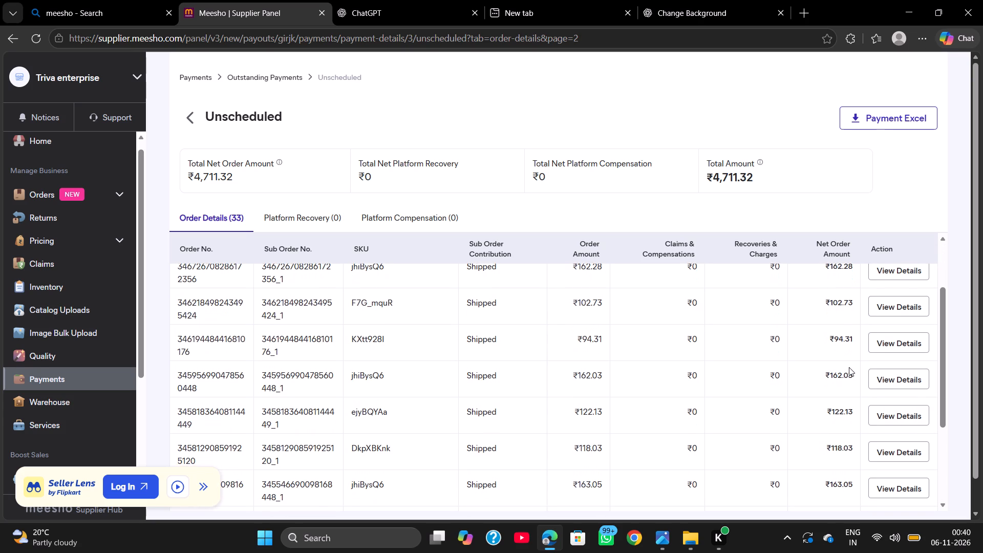
{"action": "scroll", "coordinate": [849, 367], "scroll_direction": "up", "scroll_amount": 2}
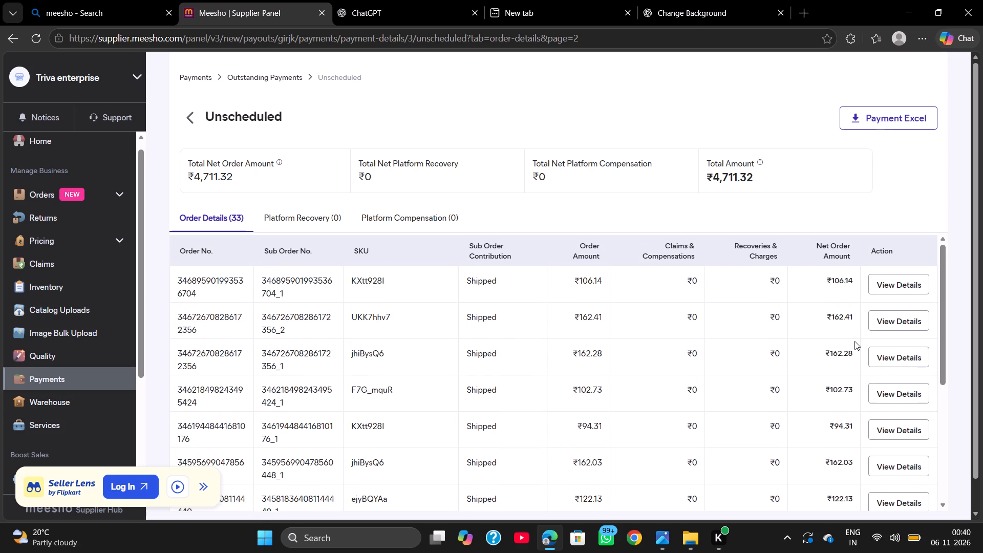
View the sale and payment details of the ₹162.28 order with SKU jhiBysQ6, and close them.
{"action": "scroll", "coordinate": [854, 341], "scroll_direction": "up", "scroll_amount": 1}
{"action": "left_click", "coordinate": [889, 354]}
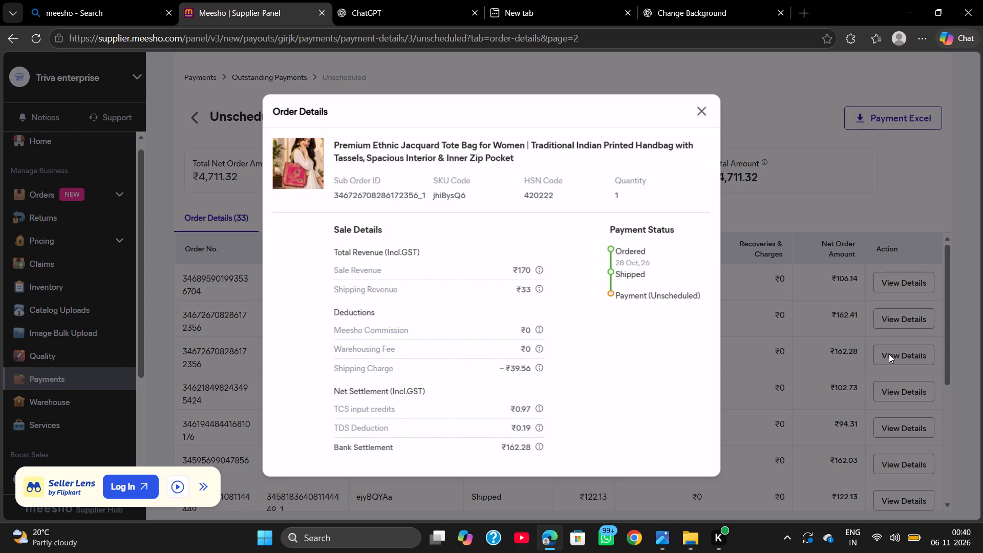
{"action": "left_click", "coordinate": [700, 109]}
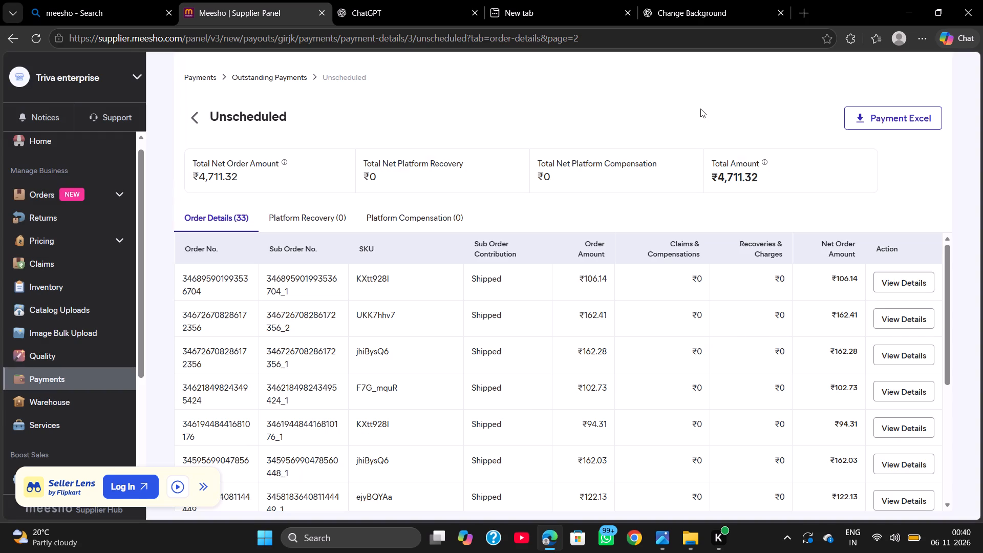
View the sale and payment details of the order with SKU F7G_mquR, and close them.
{"action": "scroll", "coordinate": [799, 283], "scroll_direction": "down", "scroll_amount": 1}
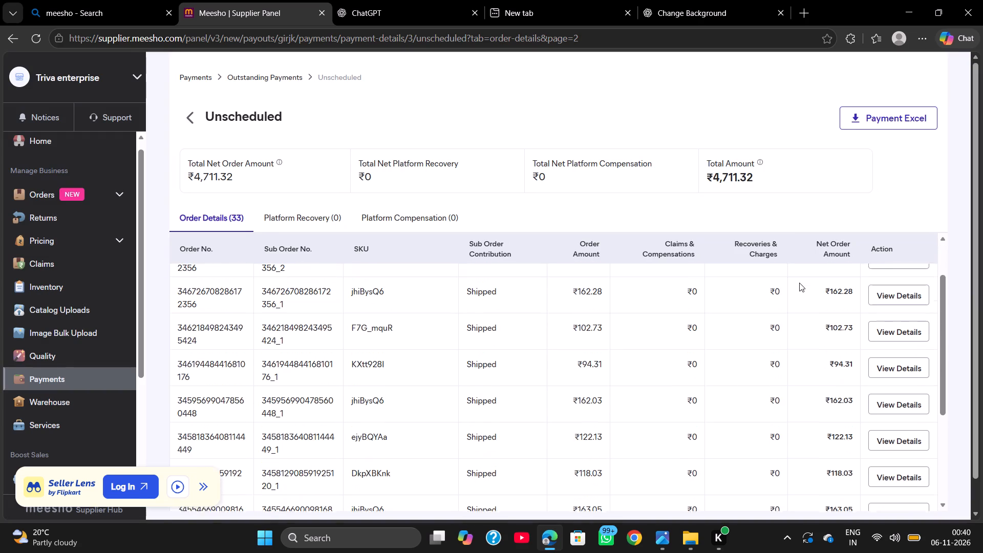
{"action": "scroll", "coordinate": [799, 283], "scroll_direction": "down", "scroll_amount": 1}
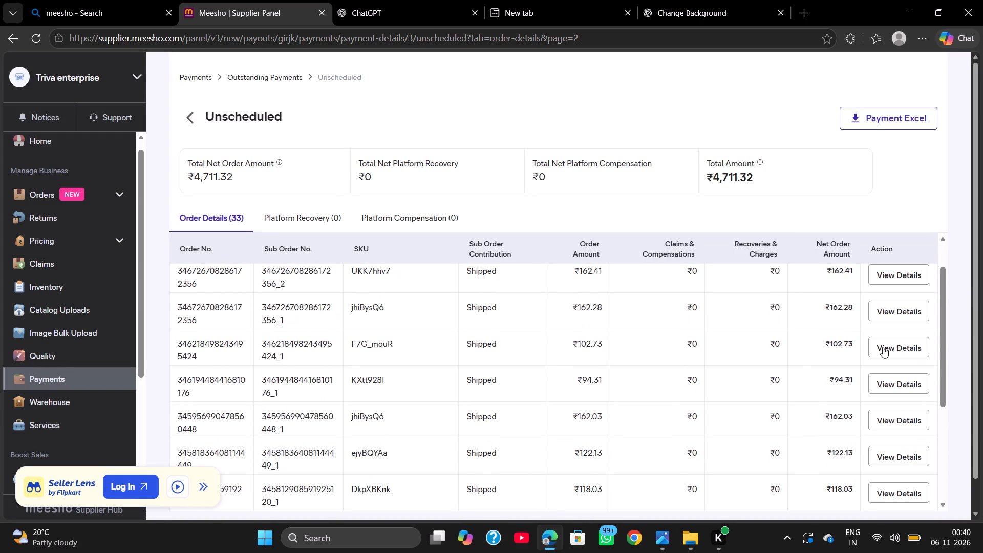
{"action": "left_click", "coordinate": [886, 348]}
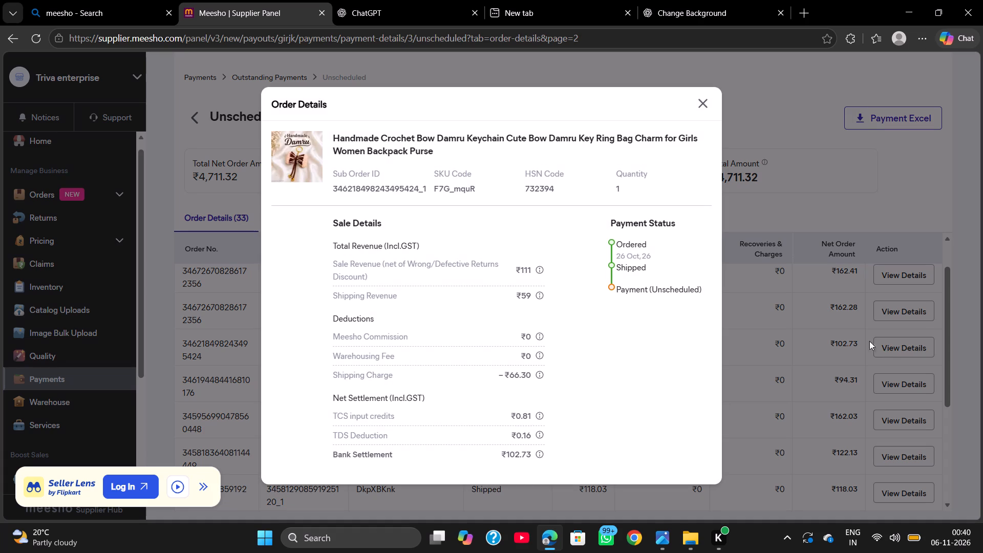
{"action": "left_click", "coordinate": [697, 97]}
Look through the rest of page 2, and view the sale and payment details of the order with SKU UKK7hhv7.
{"action": "scroll", "coordinate": [819, 337], "scroll_direction": "down", "scroll_amount": 7}
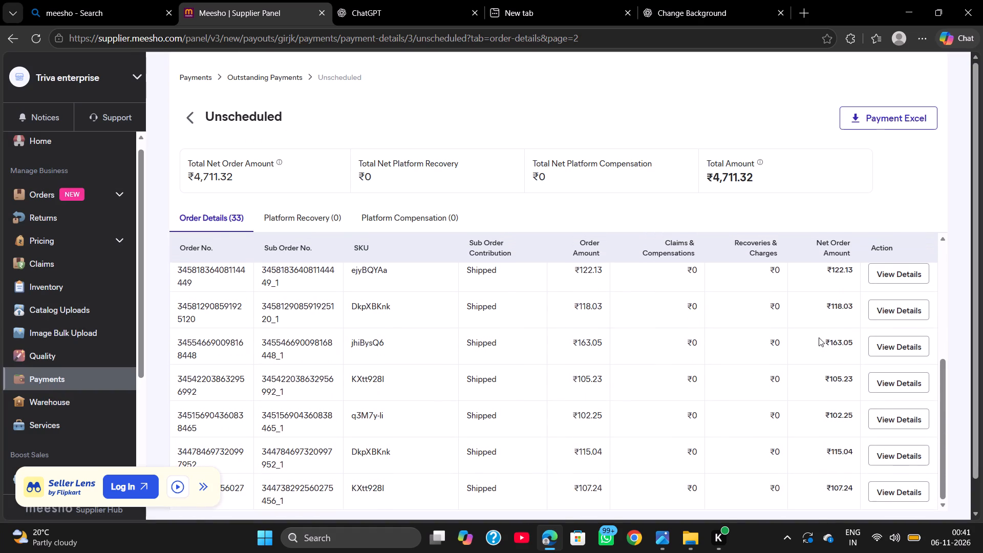
{"action": "scroll", "coordinate": [819, 337], "scroll_direction": "up", "scroll_amount": 3}
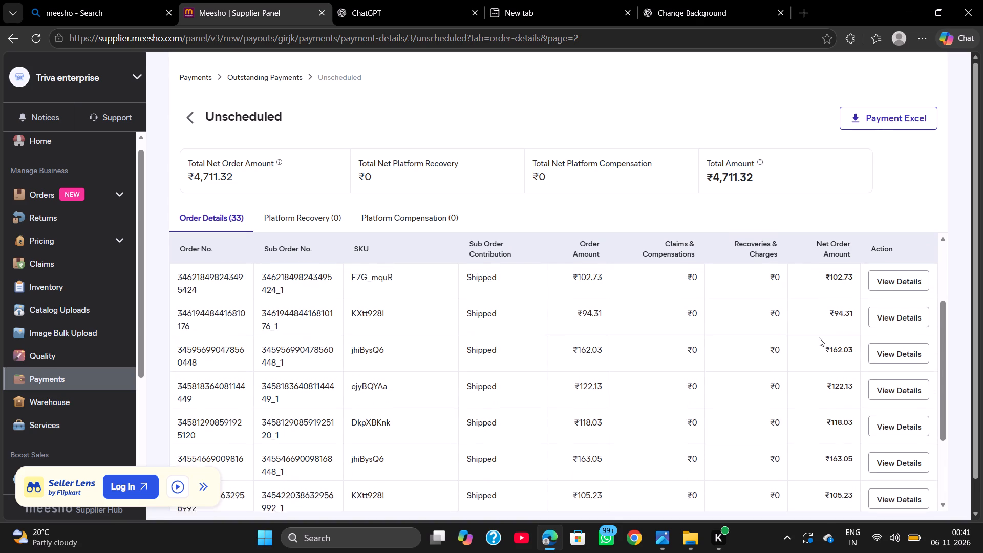
{"action": "scroll", "coordinate": [819, 337], "scroll_direction": "up", "scroll_amount": 3}
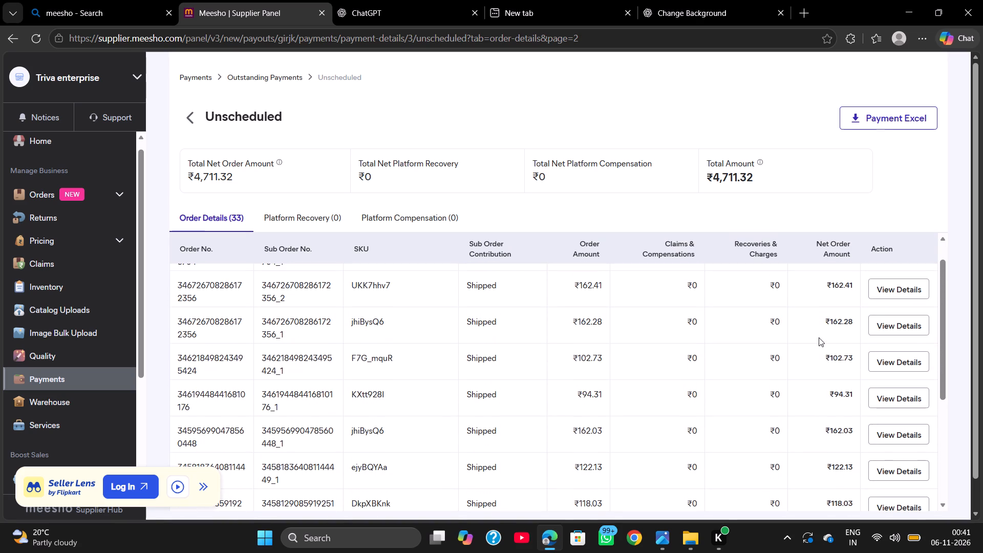
{"action": "scroll", "coordinate": [895, 328], "scroll_direction": "up", "scroll_amount": 1}
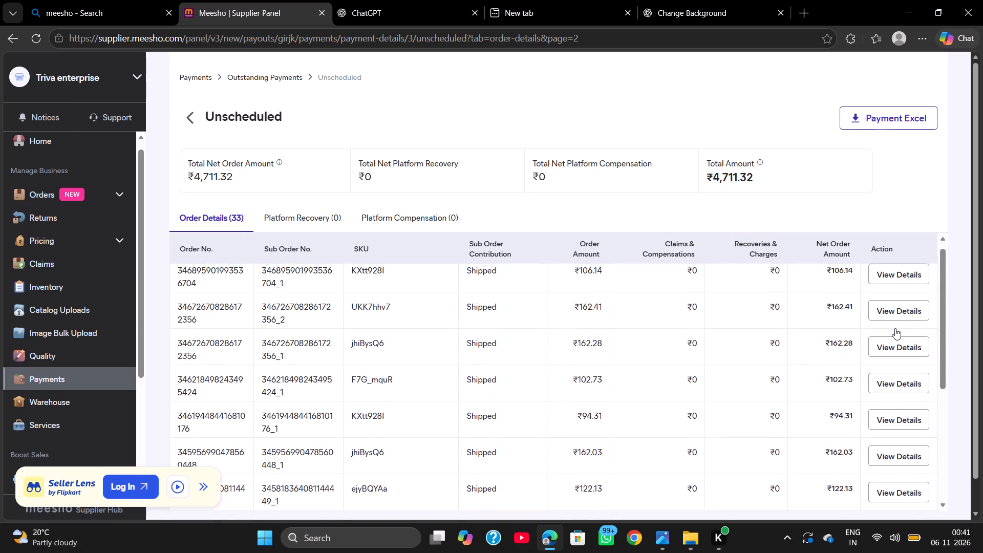
{"action": "scroll", "coordinate": [895, 328], "scroll_direction": "up", "scroll_amount": 1}
{"action": "left_click", "coordinate": [890, 313]}
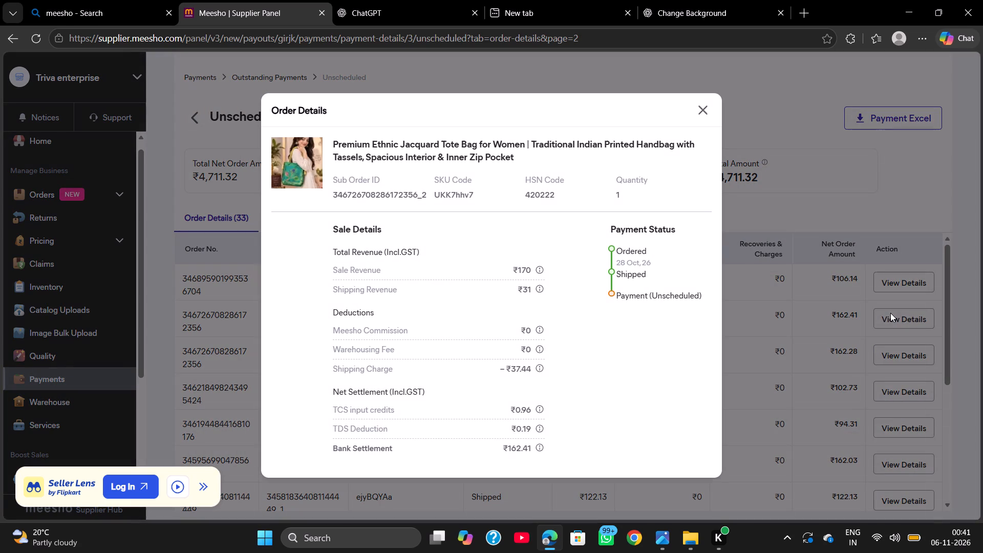
{"action": "left_click", "coordinate": [701, 112]}
View the sale and payment details of the ₹106.14 order with SKU KXtt928I, and close them.
{"action": "scroll", "coordinate": [814, 274], "scroll_direction": "up", "scroll_amount": 1}
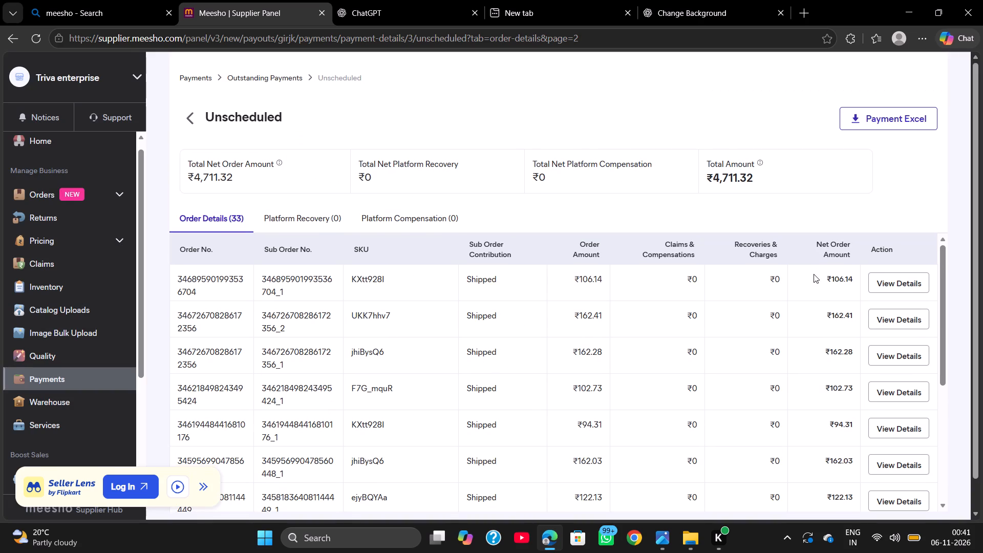
{"action": "left_click", "coordinate": [884, 280]}
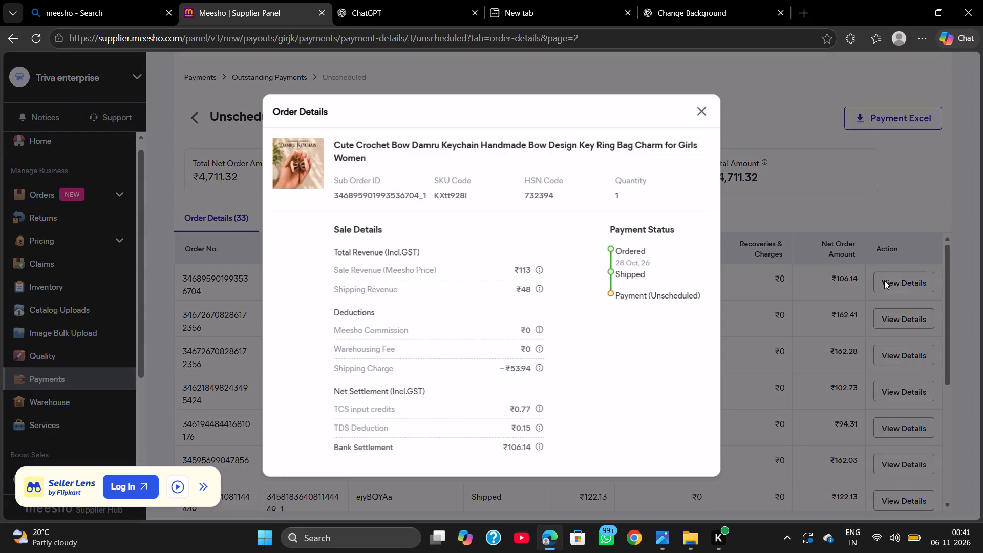
{"action": "left_click", "coordinate": [702, 111]}
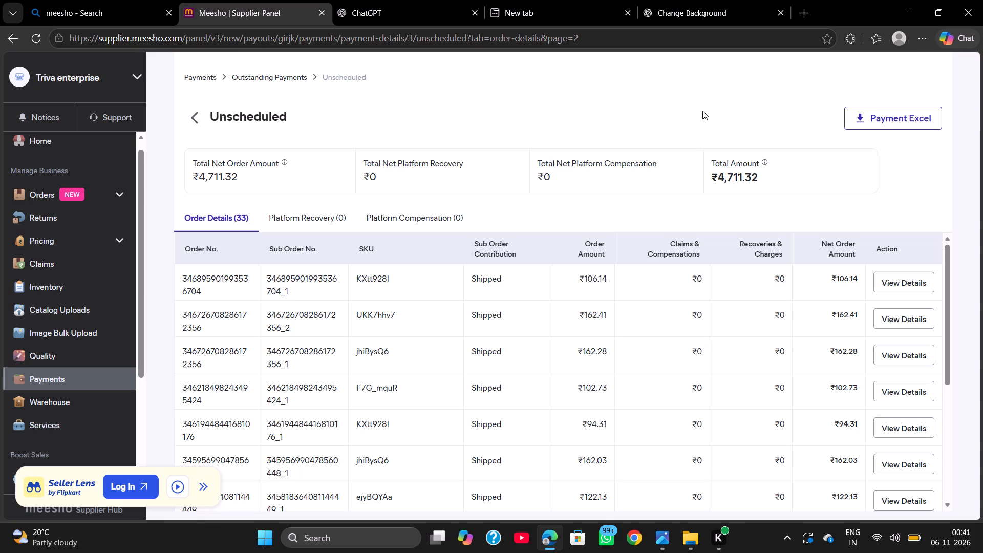
{"action": "scroll", "coordinate": [824, 323], "scroll_direction": "up", "scroll_amount": 1}
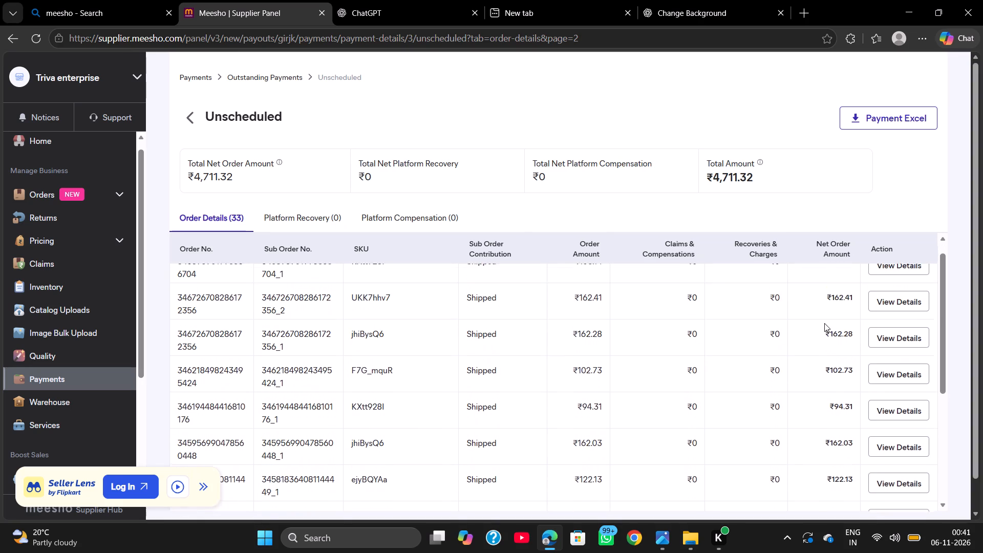
Look through the SKUs and net order amounts of the unscheduled orders on page 2, down to the end of the list.
{"action": "scroll", "coordinate": [824, 323], "scroll_direction": "up", "scroll_amount": 1}
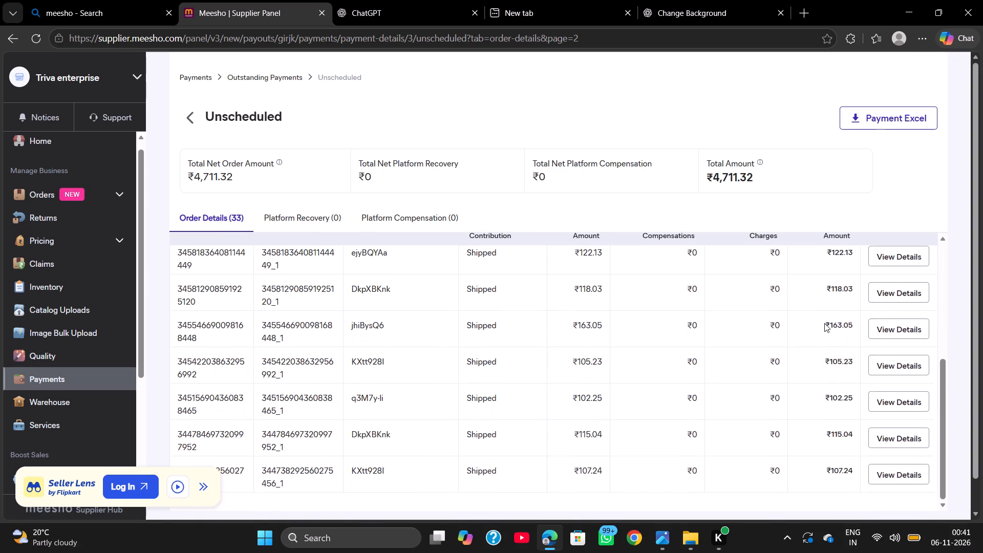
{"action": "scroll", "coordinate": [824, 323], "scroll_direction": "up", "scroll_amount": 1}
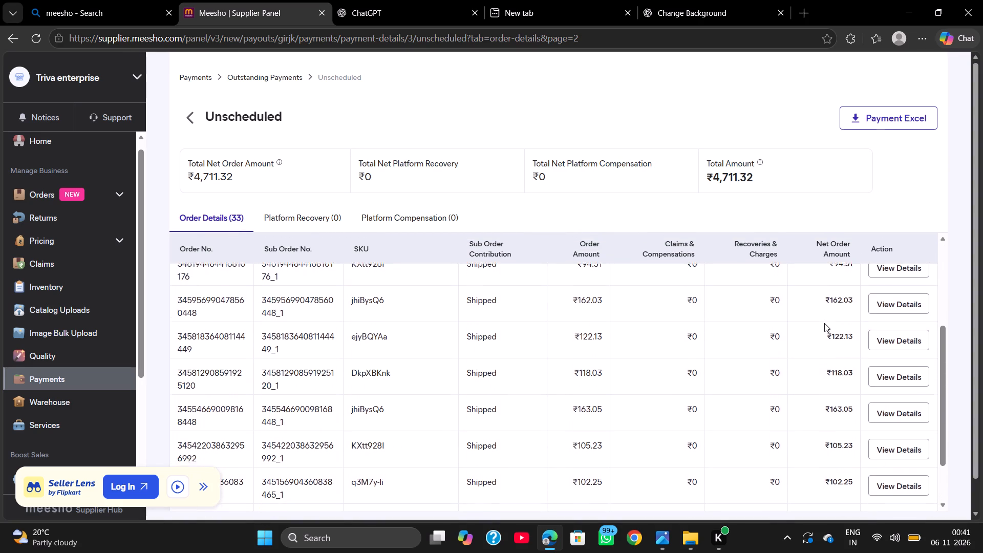
{"action": "scroll", "coordinate": [824, 323], "scroll_direction": "up", "scroll_amount": 2}
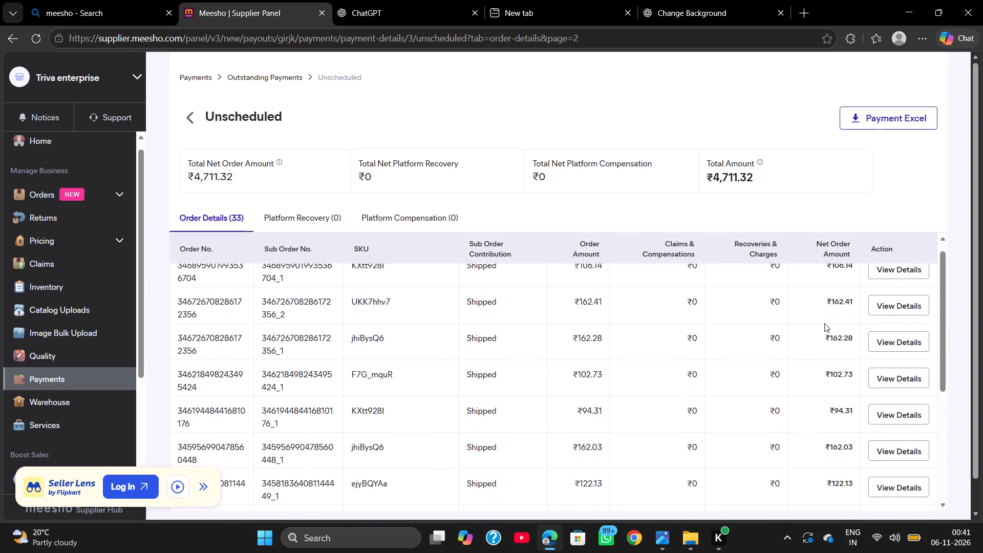
{"action": "scroll", "coordinate": [824, 323], "scroll_direction": "up", "scroll_amount": 1}
{"action": "scroll", "coordinate": [855, 376], "scroll_direction": "down", "scroll_amount": 1}
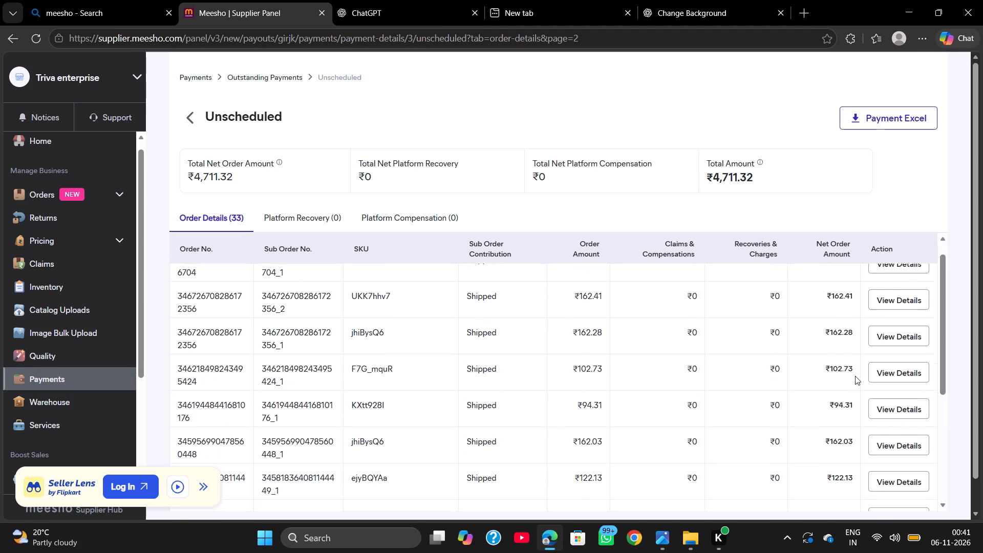
{"action": "scroll", "coordinate": [855, 376], "scroll_direction": "down", "scroll_amount": 1}
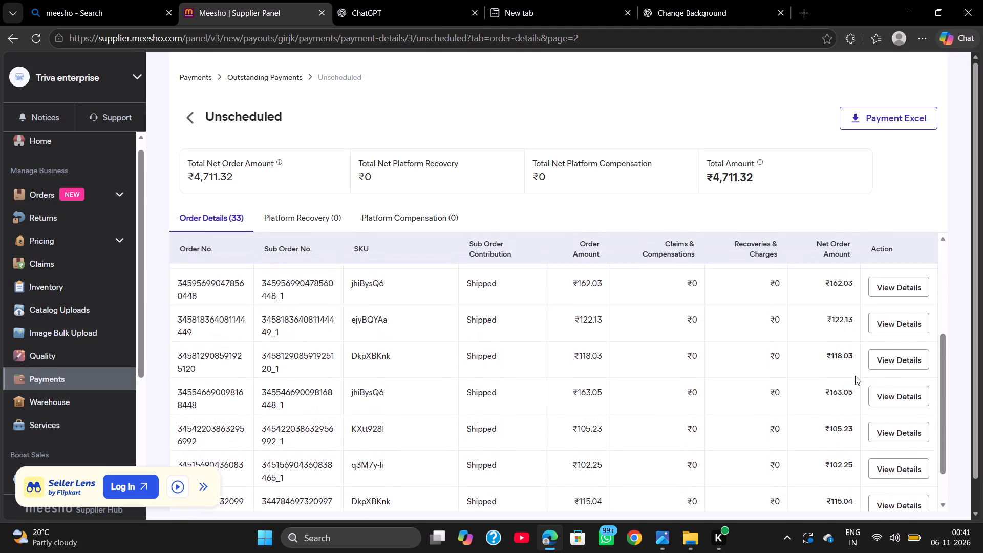
{"action": "scroll", "coordinate": [855, 376], "scroll_direction": "down", "scroll_amount": 1}
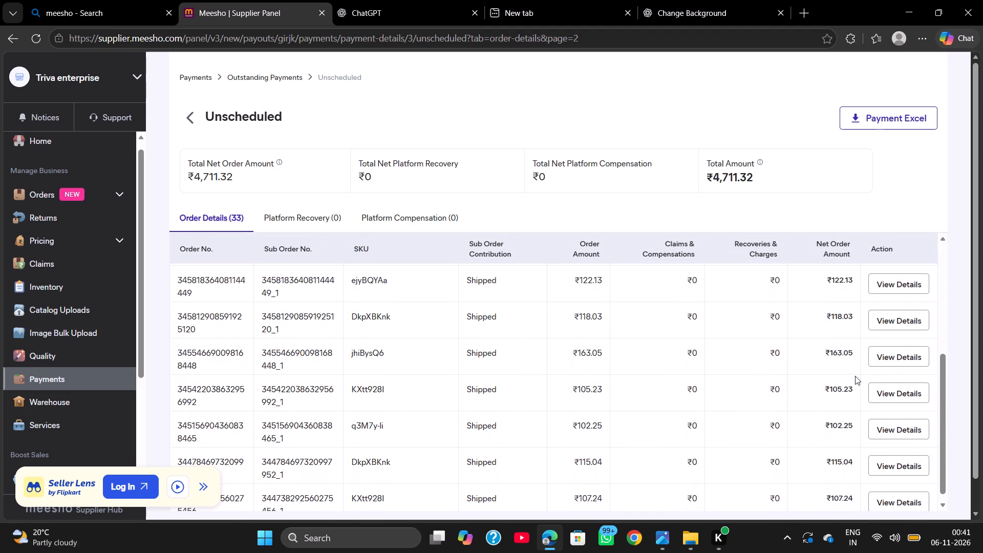
{"action": "scroll", "coordinate": [855, 376], "scroll_direction": "down", "scroll_amount": 2}
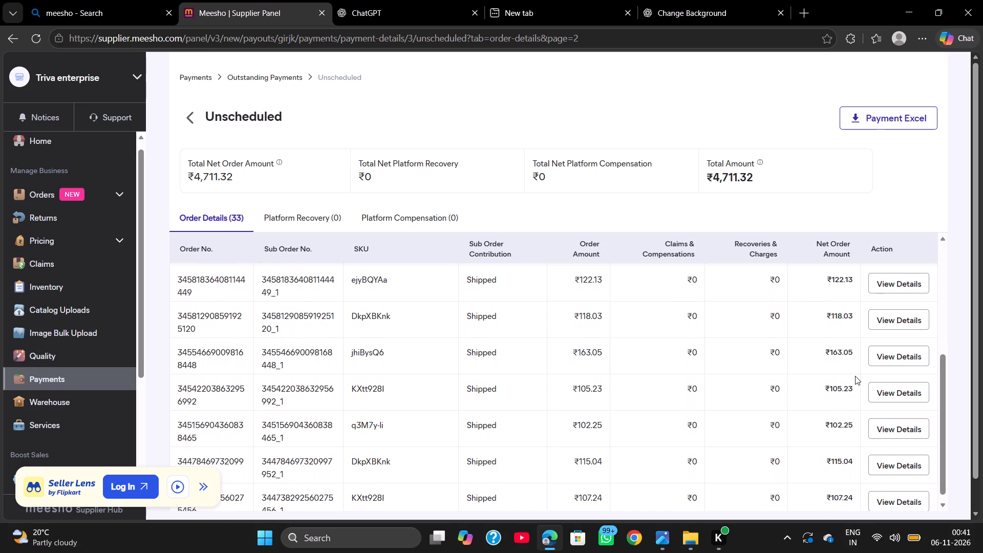
{"action": "scroll", "coordinate": [855, 376], "scroll_direction": "down", "scroll_amount": 4}
View the sale and payment details of the ₹94.31 order with SKU KXtt928I, and close them.
{"action": "scroll", "coordinate": [855, 376], "scroll_direction": "up", "scroll_amount": 1}
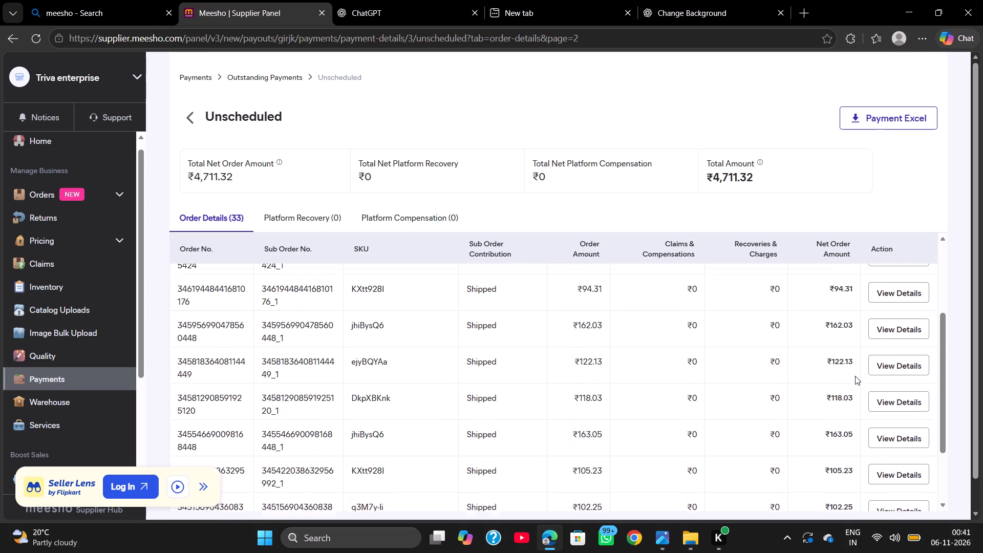
{"action": "scroll", "coordinate": [855, 376], "scroll_direction": "up", "scroll_amount": 1}
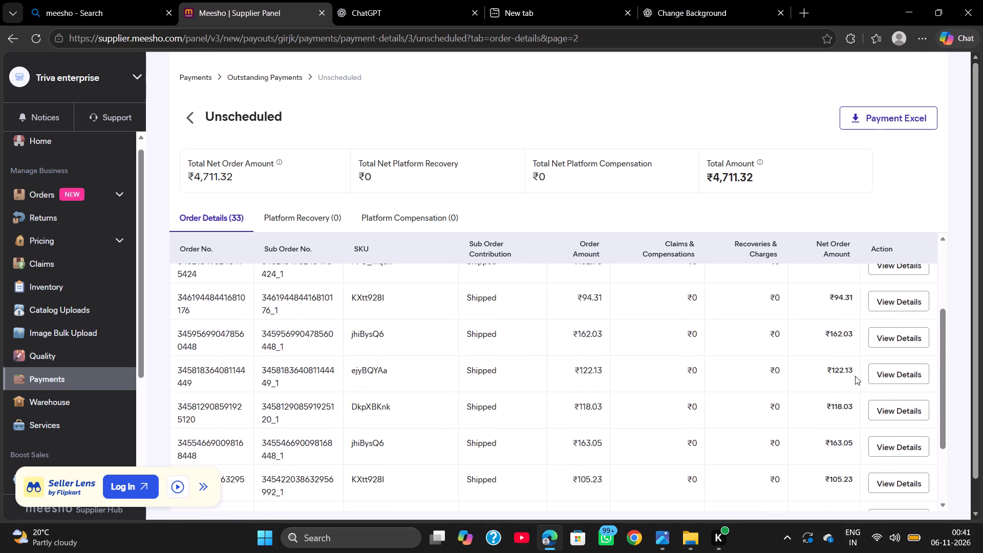
{"action": "scroll", "coordinate": [855, 376], "scroll_direction": "up", "scroll_amount": 2}
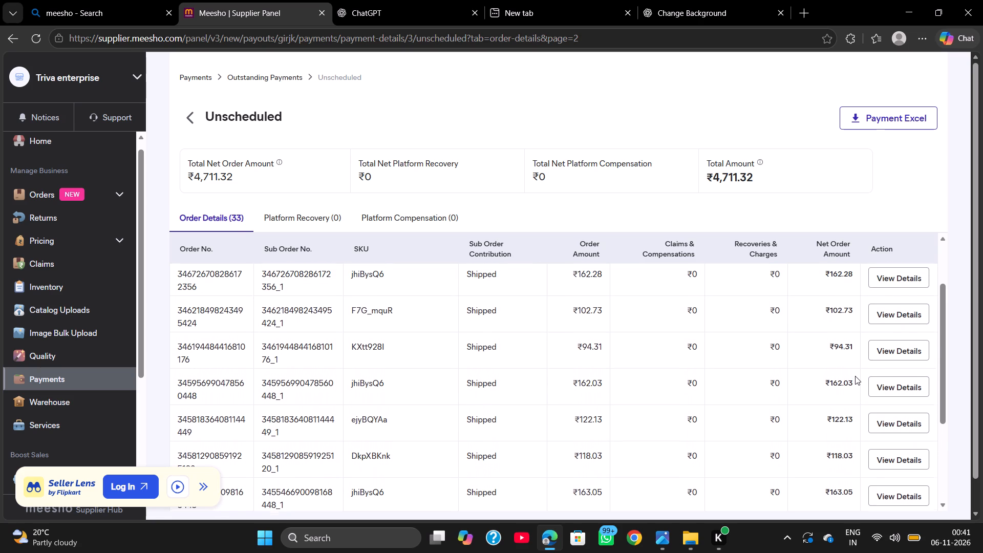
{"action": "scroll", "coordinate": [855, 376], "scroll_direction": "up", "scroll_amount": 3}
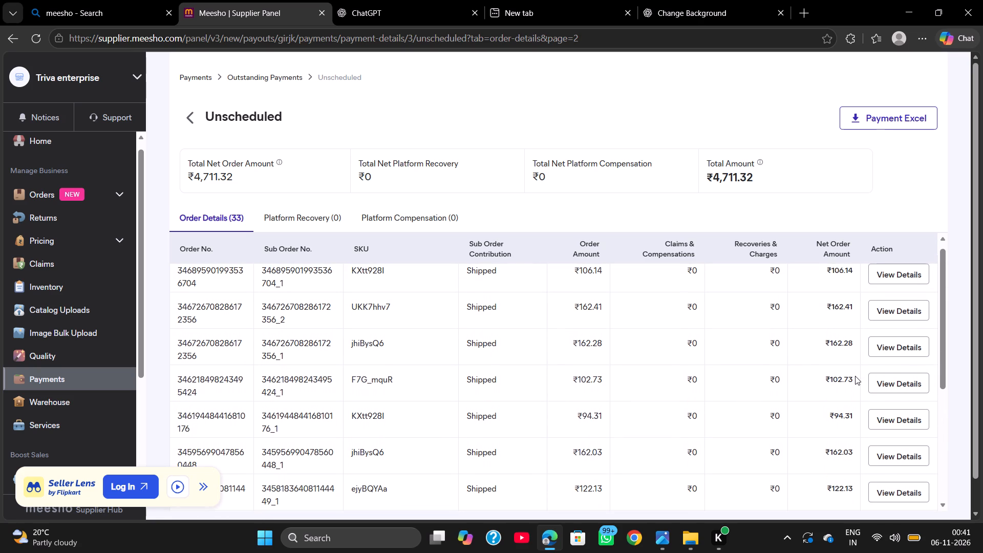
{"action": "left_click", "coordinate": [890, 424]}
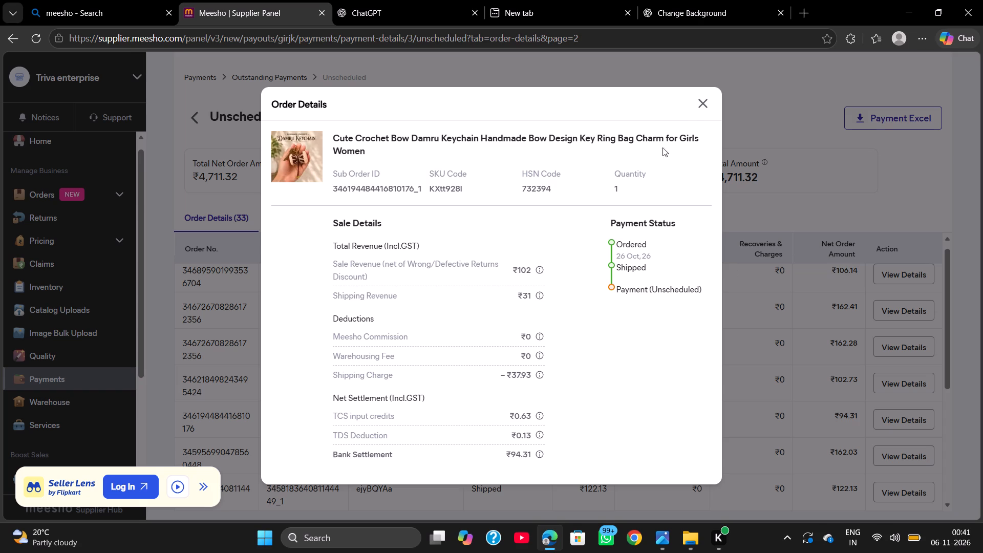
{"action": "left_click", "coordinate": [704, 102]}
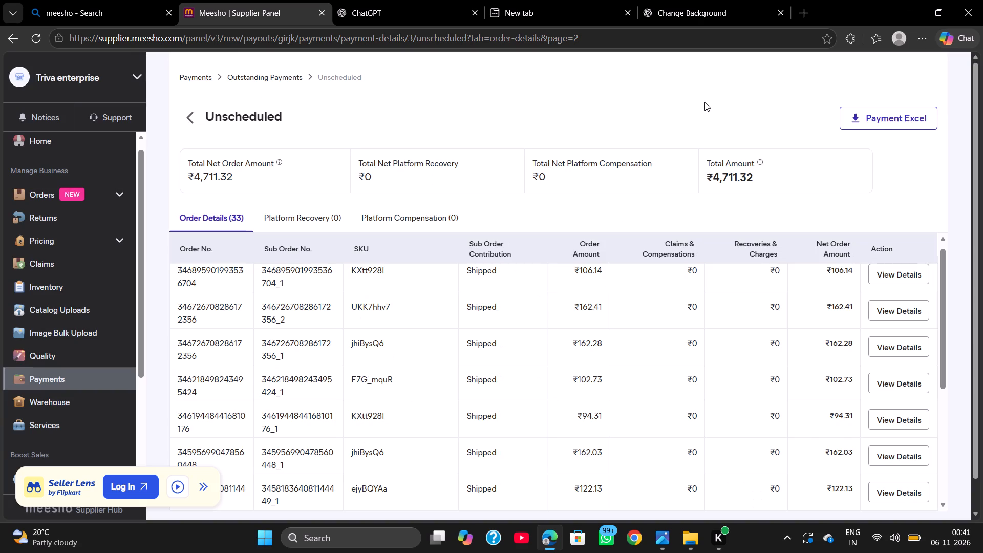
View the sale and payment details of the ₹106.14 order with SKU KXtt928I again.
{"action": "scroll", "coordinate": [838, 357], "scroll_direction": "up", "scroll_amount": 1}
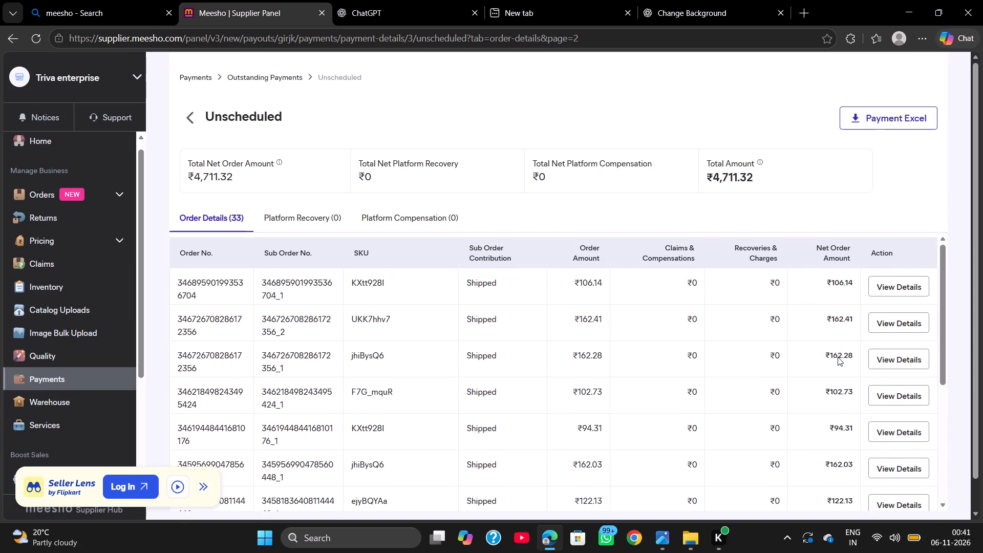
{"action": "left_click", "coordinate": [889, 286]}
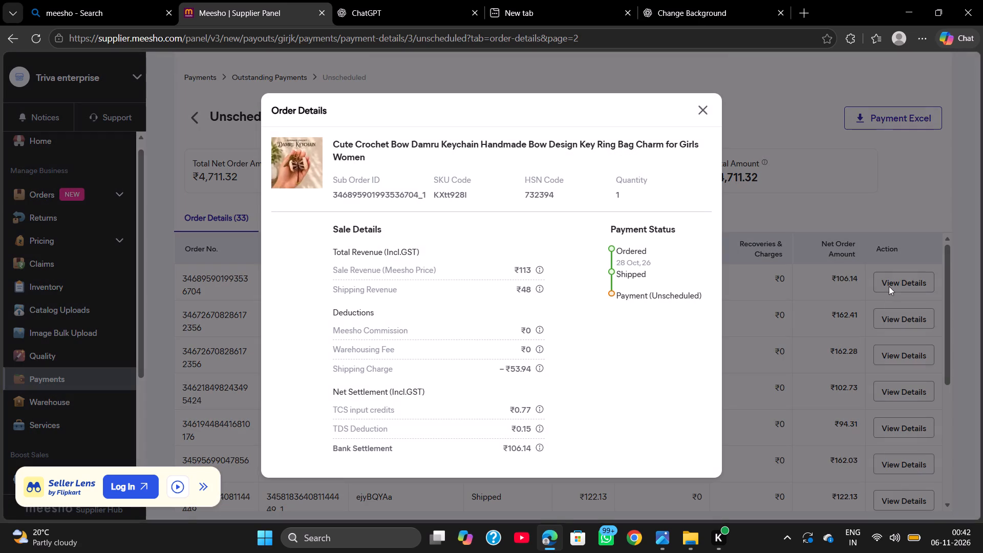
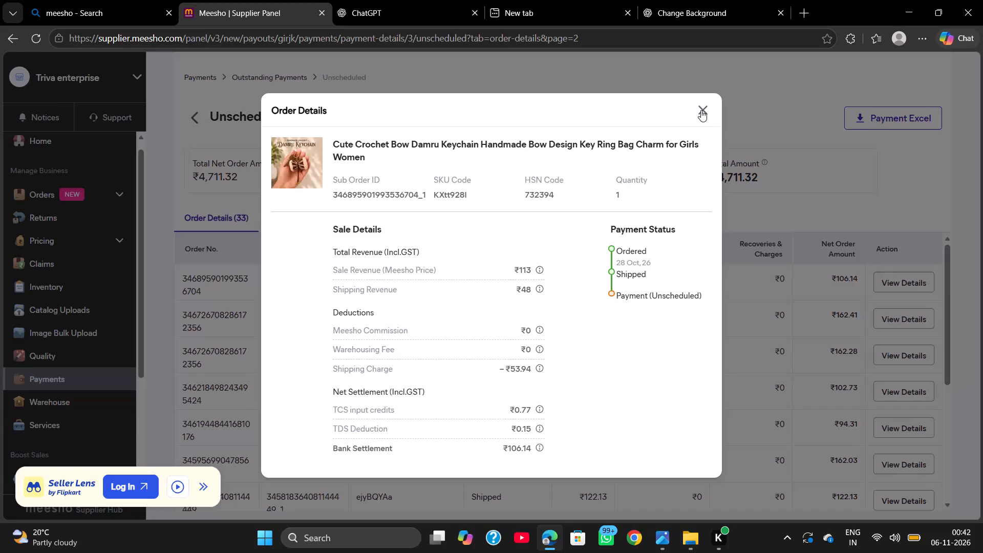
Close the order details and look through the remaining unscheduled orders on page 2 down to the end.
{"action": "left_click", "coordinate": [701, 110]}
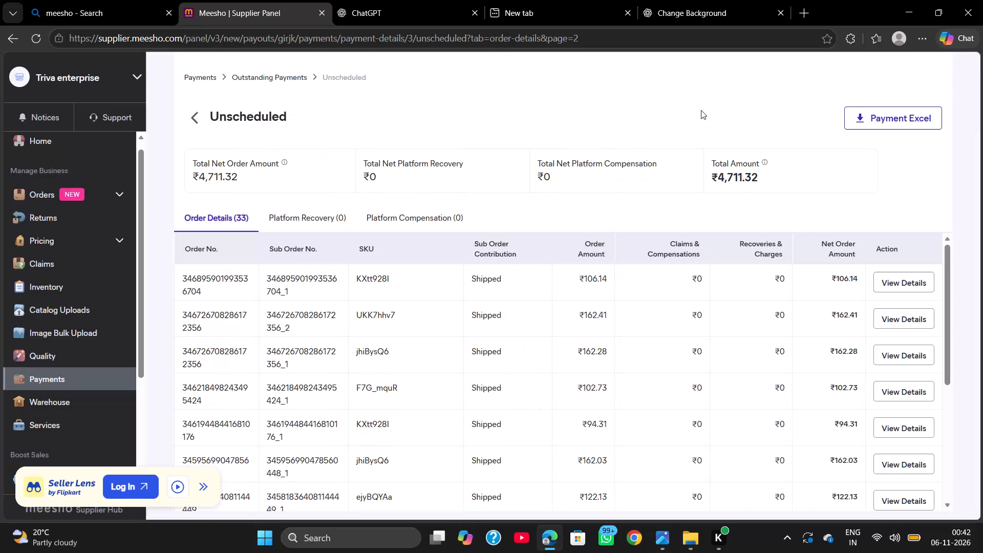
{"action": "scroll", "coordinate": [790, 293], "scroll_direction": "down", "scroll_amount": 6}
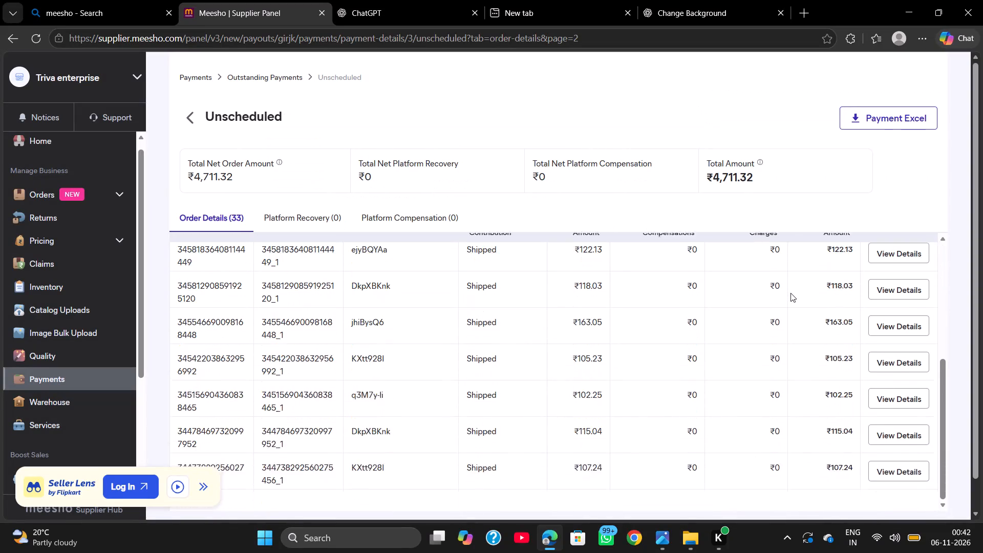
{"action": "scroll", "coordinate": [790, 293], "scroll_direction": "down", "scroll_amount": 2}
{"action": "scroll", "coordinate": [856, 454], "scroll_direction": "up", "scroll_amount": 3}
{"action": "scroll", "coordinate": [856, 454], "scroll_direction": "down", "scroll_amount": 6}
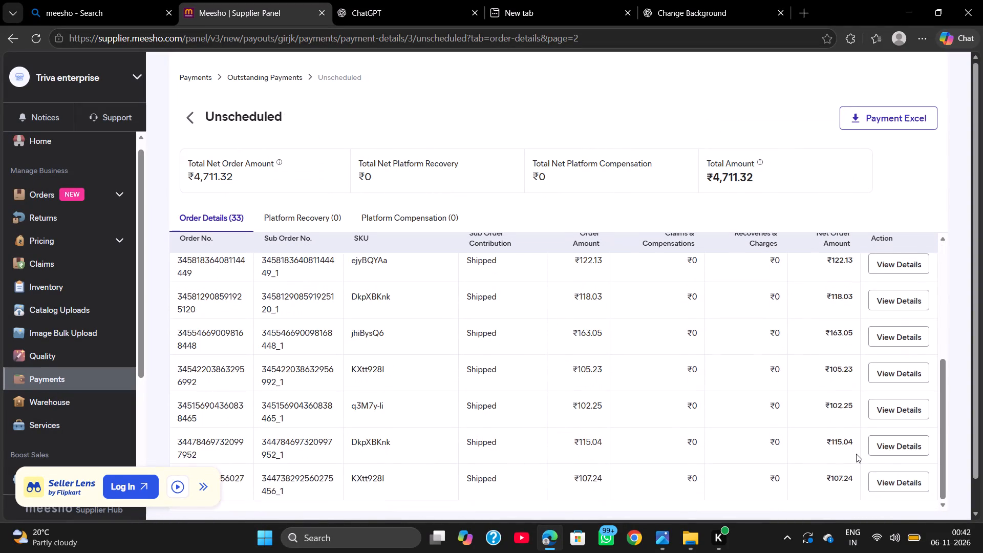
{"action": "scroll", "coordinate": [802, 456], "scroll_direction": "down", "scroll_amount": 5}
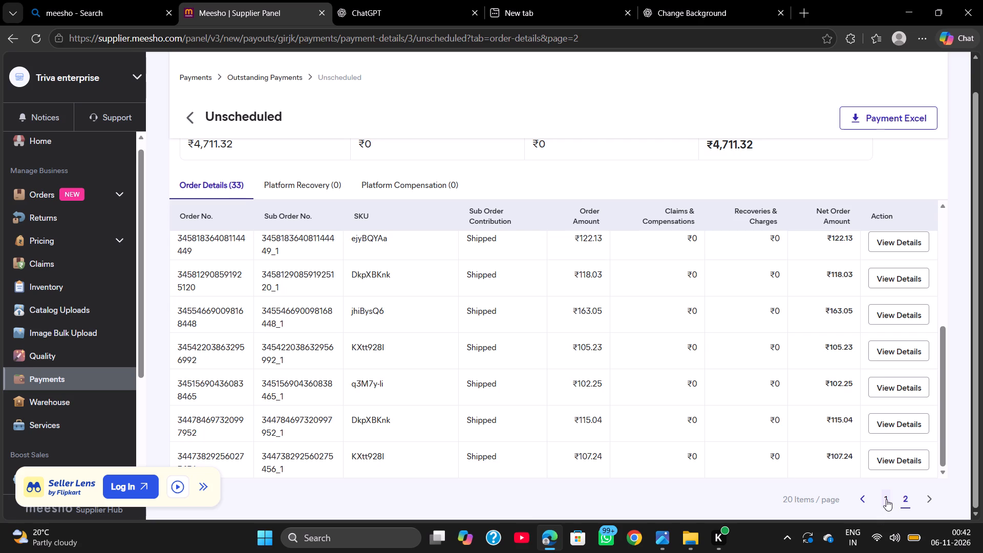
On page 1 of the unscheduled orders, view the sale and payment details of the ₹155.18 order with SKU formPOSTdfg, and close them.
{"action": "left_click", "coordinate": [886, 499]}
{"action": "scroll", "coordinate": [835, 452], "scroll_direction": "down", "scroll_amount": 4}
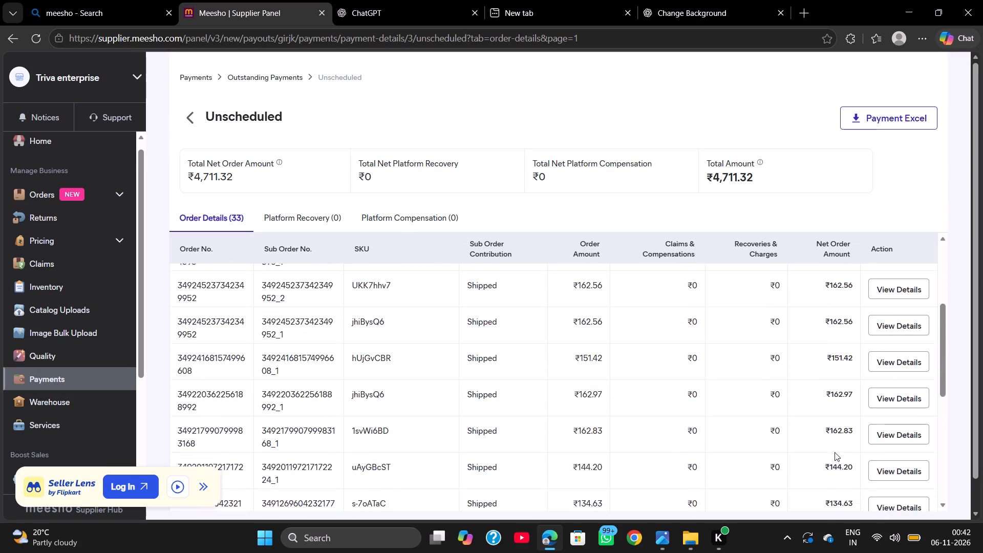
{"action": "scroll", "coordinate": [835, 452], "scroll_direction": "down", "scroll_amount": 2}
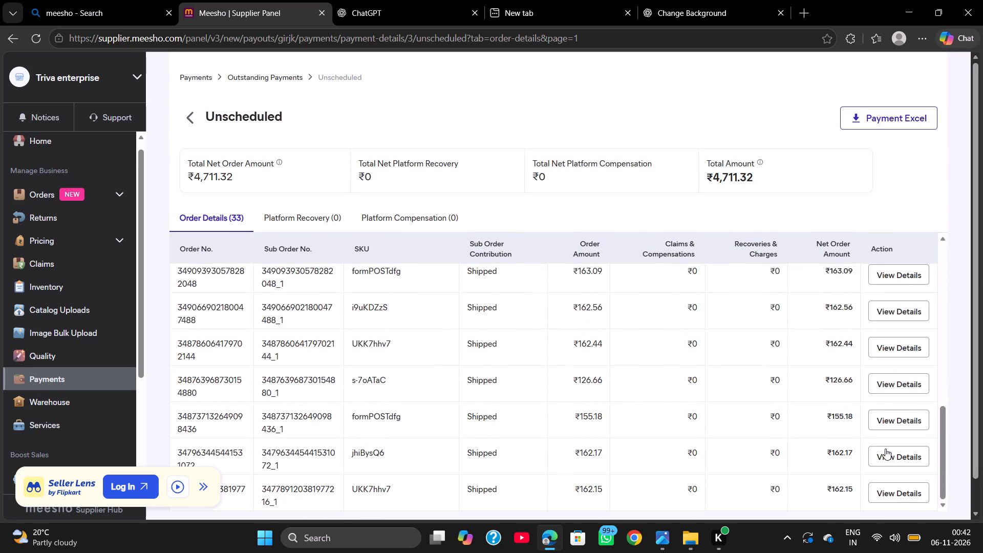
{"action": "left_click", "coordinate": [880, 426]}
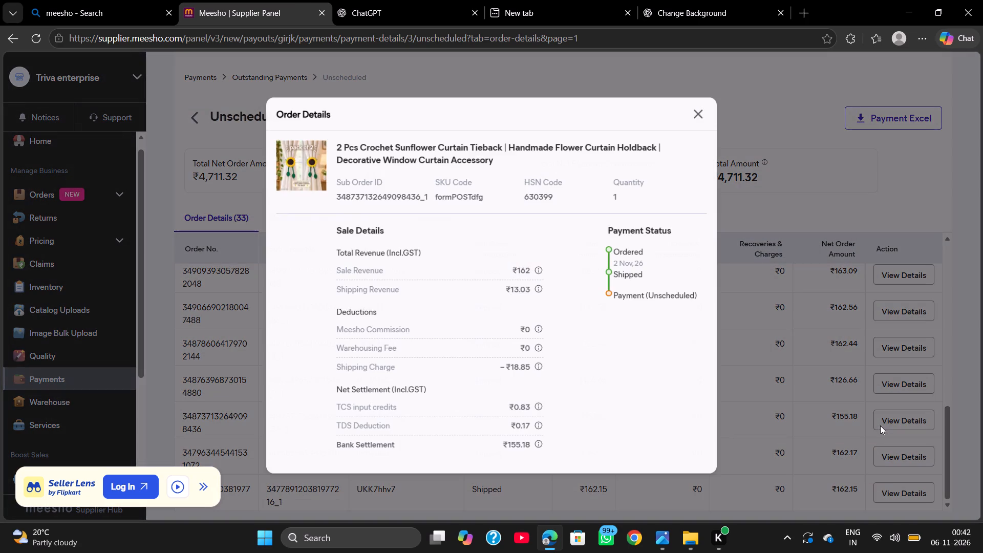
{"action": "left_click", "coordinate": [700, 109]}
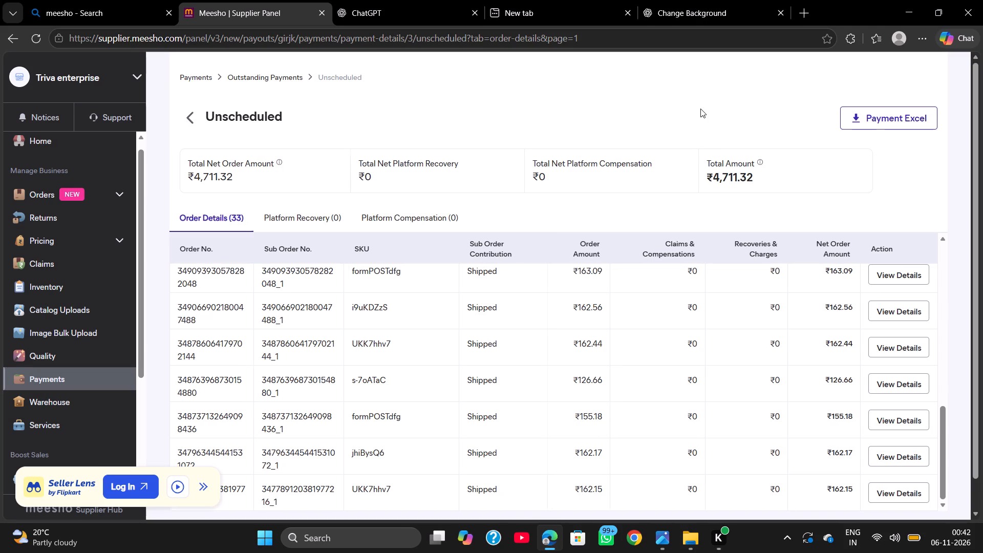
Go back from the unscheduled orders to the main Payments overview.
{"action": "scroll", "coordinate": [551, 238], "scroll_direction": "up", "scroll_amount": 7}
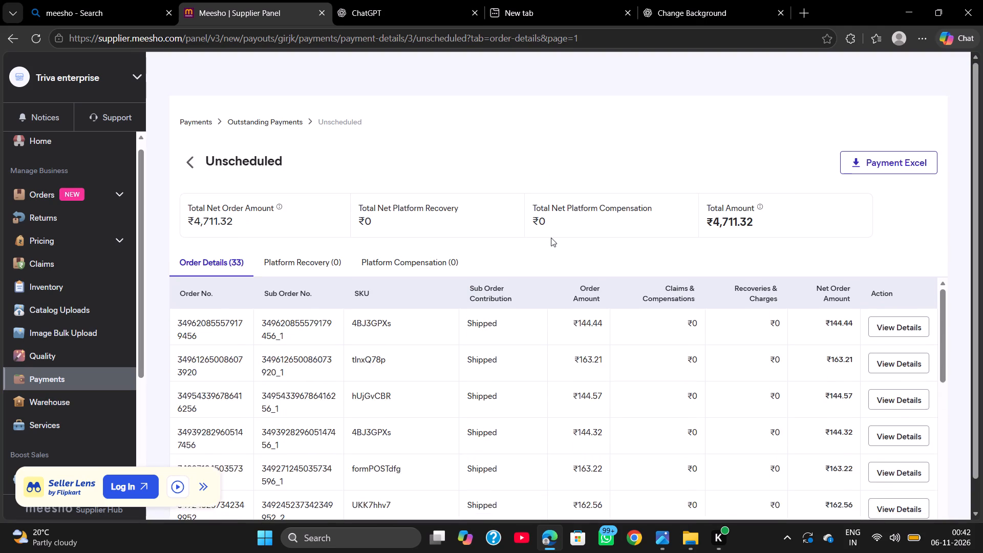
{"action": "left_click", "coordinate": [186, 120]}
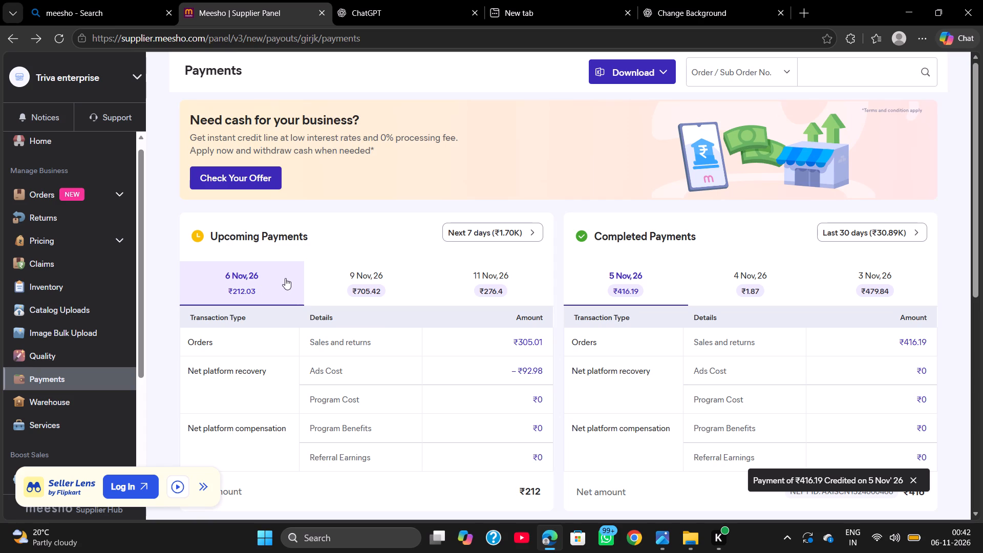
Accept the pending Crochet Sunflower Curtain Tieback order with SKU -aQSC71W in the order management page, and dismiss the acceptance dialog.
{"action": "left_click", "coordinate": [92, 199]}
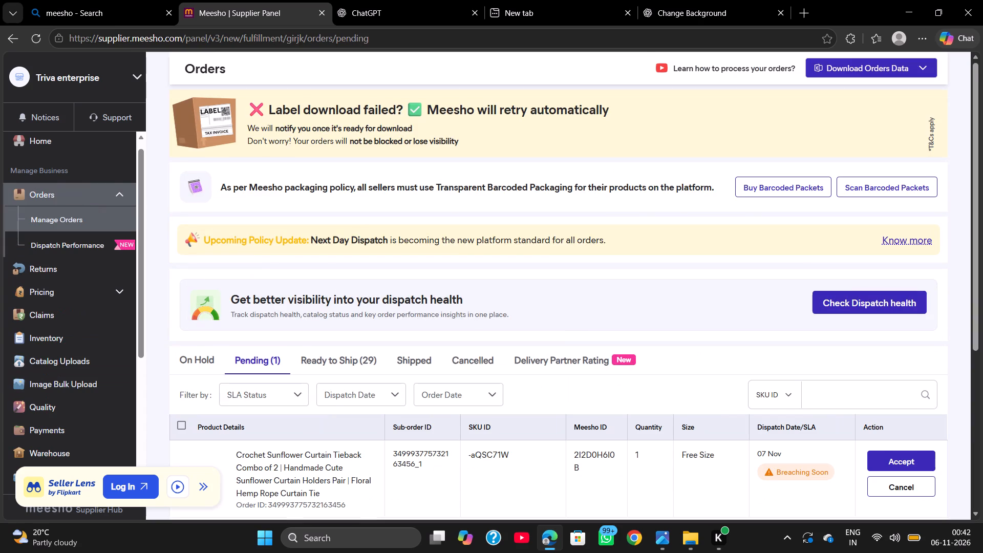
{"action": "scroll", "coordinate": [399, 398], "scroll_direction": "down", "scroll_amount": 1}
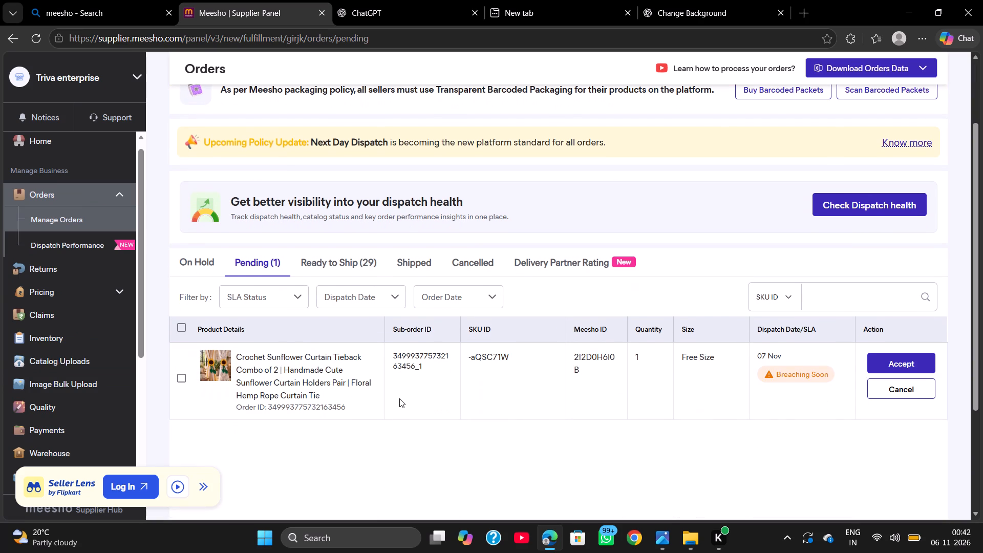
{"action": "left_click", "coordinate": [886, 360]}
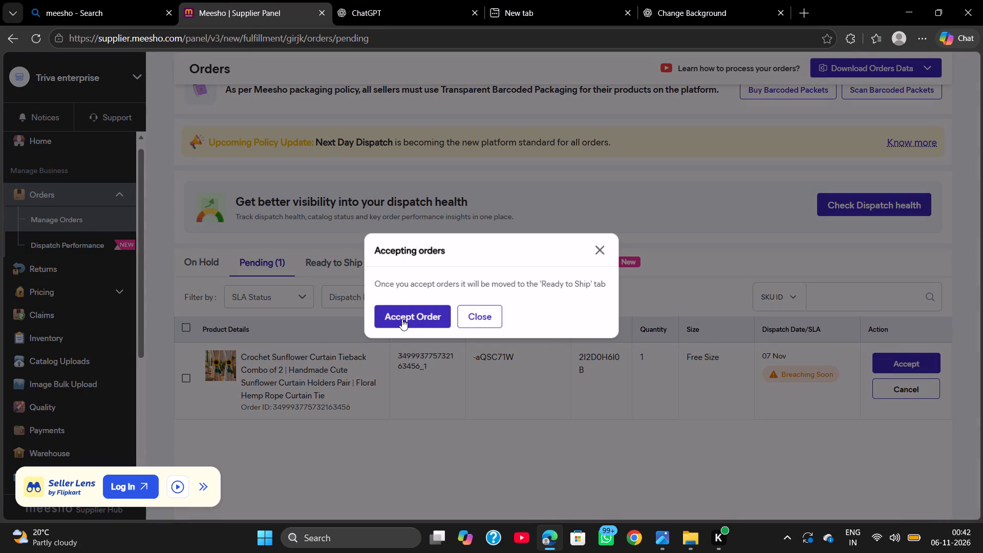
{"action": "left_click", "coordinate": [402, 319]}
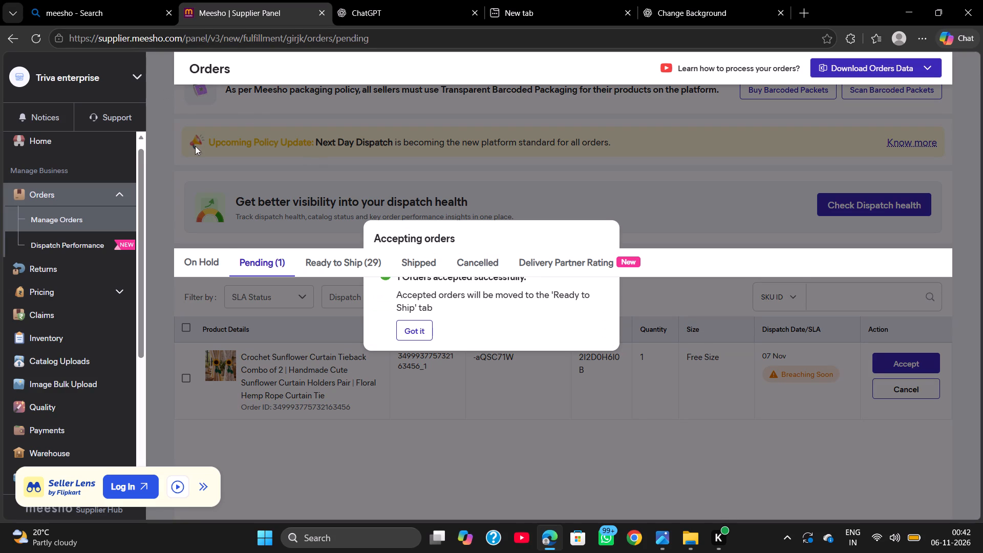
{"action": "left_click", "coordinate": [415, 332]}
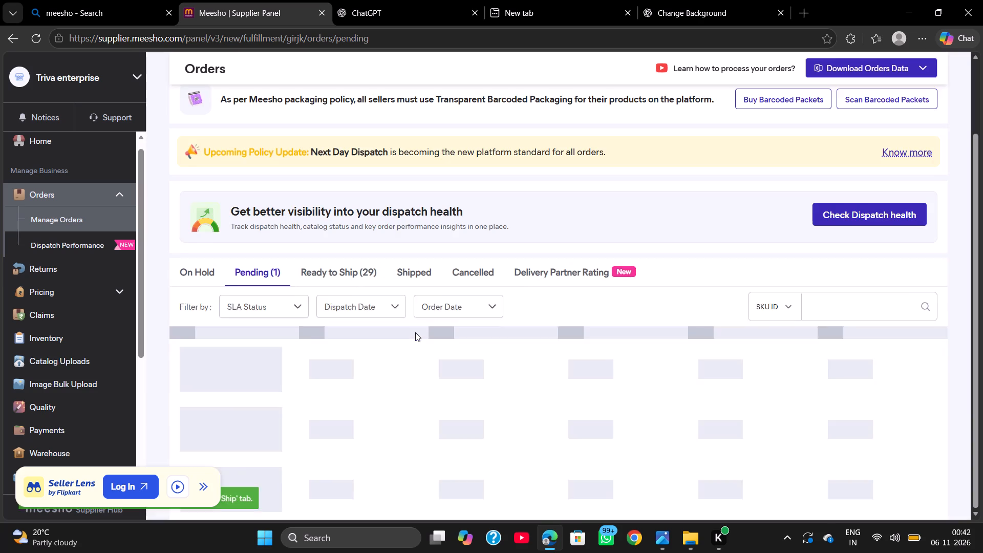
Show the ready-to-ship orders.
{"action": "left_click", "coordinate": [330, 265]}
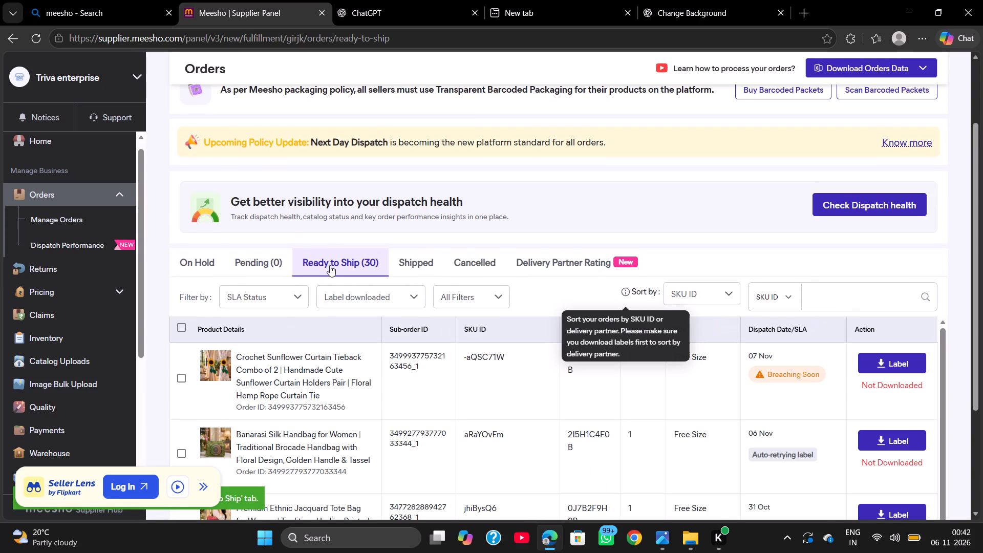
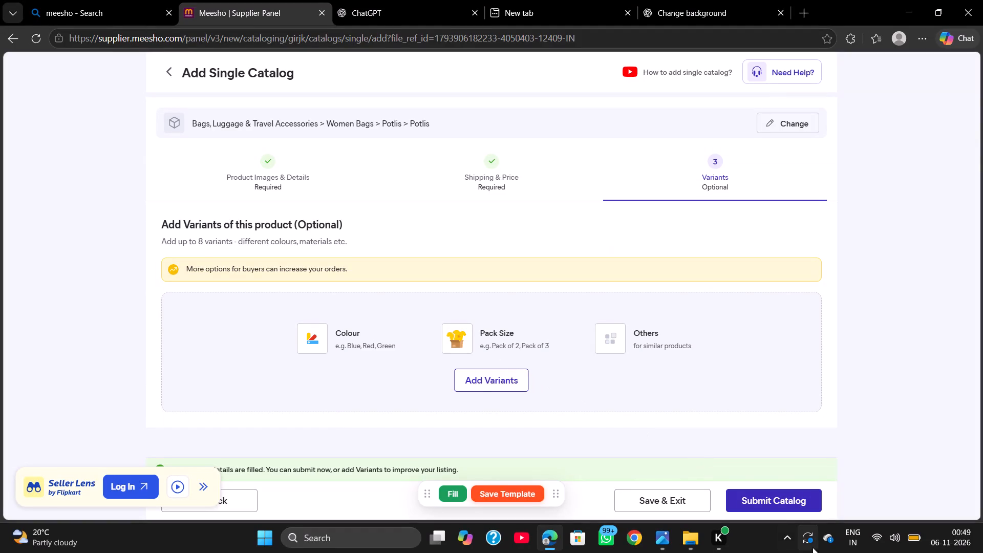
Submit the Potlis catalog without adding variants, and dismiss the ad campaign offer and the upload confirmation.
{"action": "left_click", "coordinate": [766, 500]}
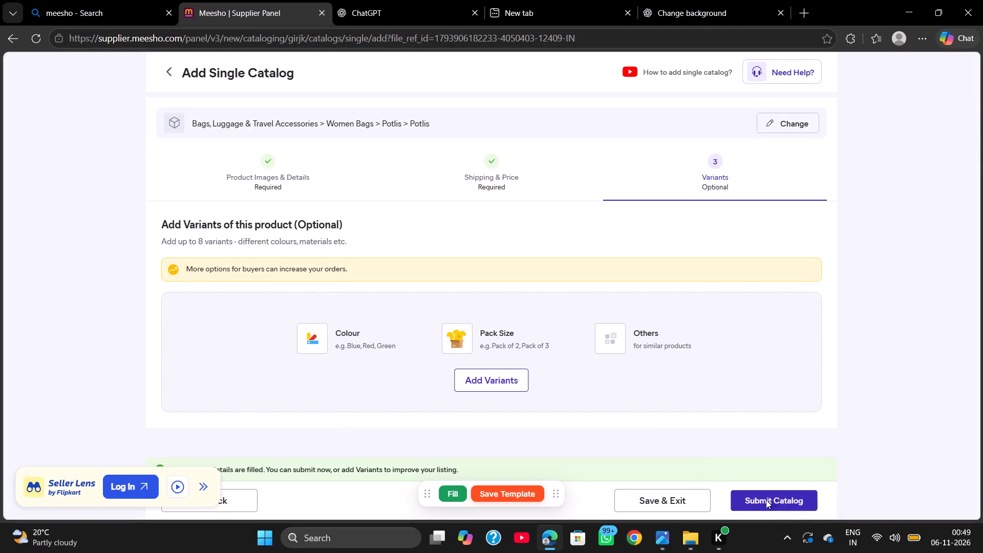
{"action": "left_click", "coordinate": [523, 361]}
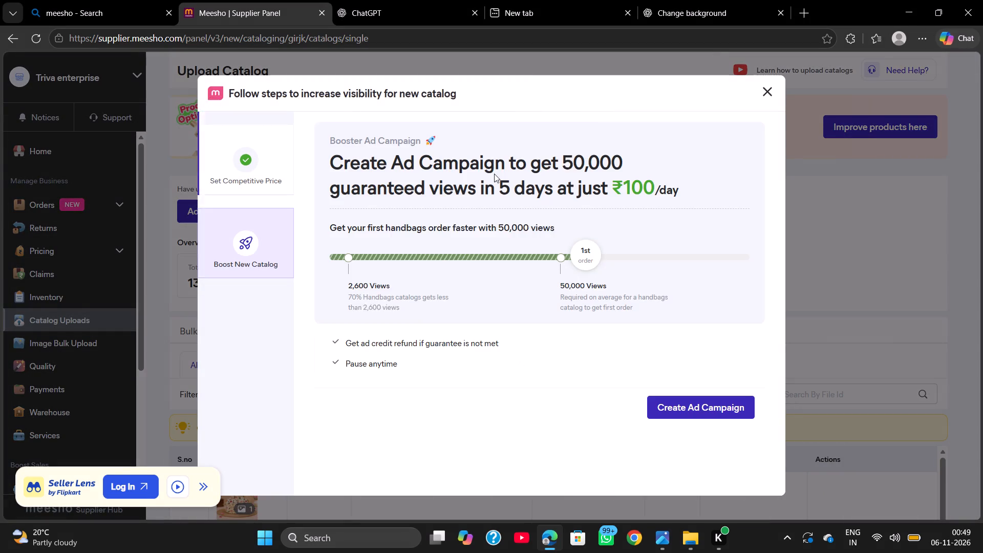
{"action": "left_click", "coordinate": [764, 93]}
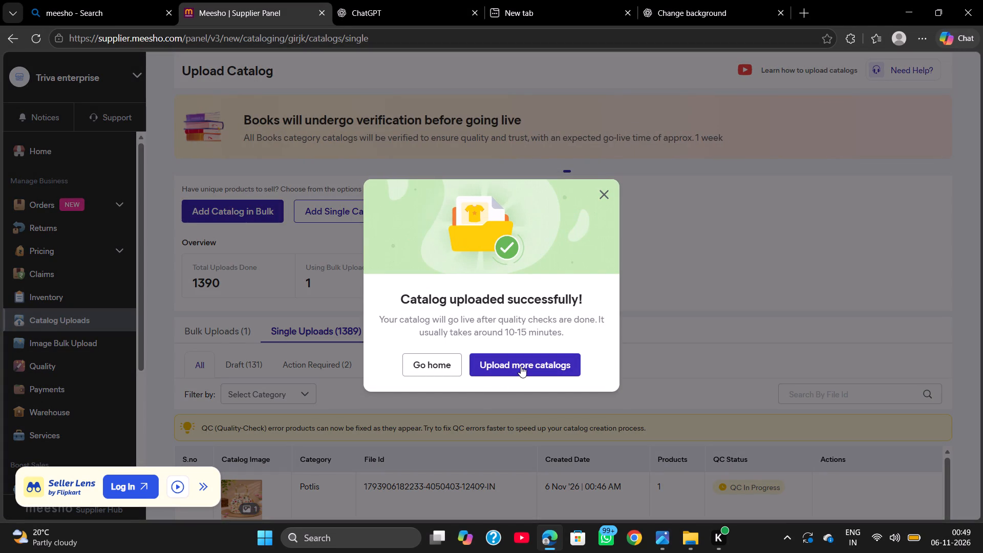
{"action": "left_click", "coordinate": [603, 198]}
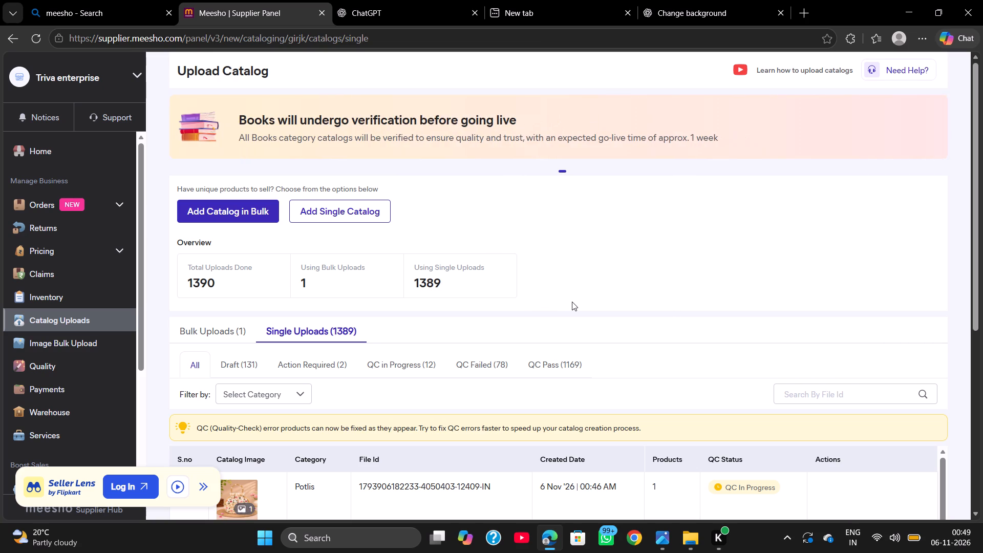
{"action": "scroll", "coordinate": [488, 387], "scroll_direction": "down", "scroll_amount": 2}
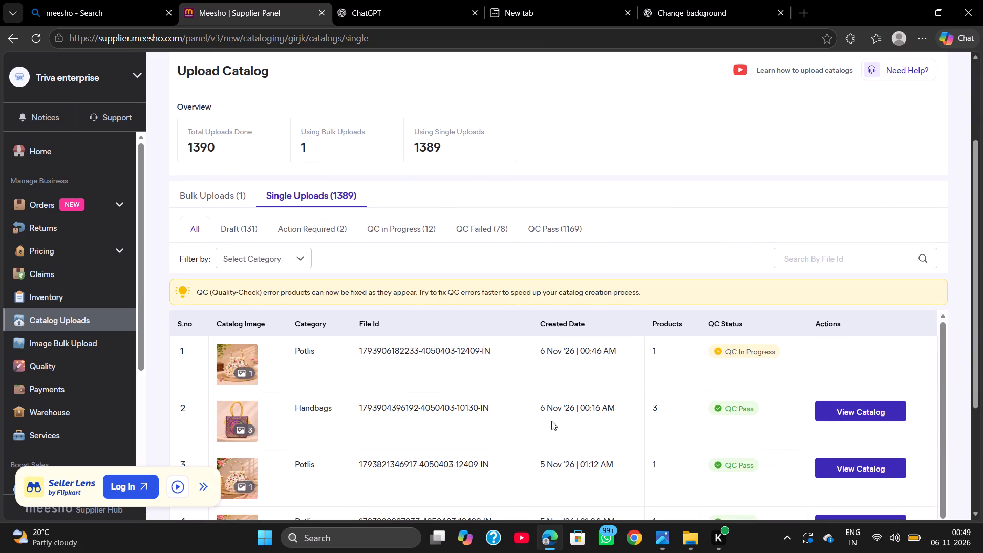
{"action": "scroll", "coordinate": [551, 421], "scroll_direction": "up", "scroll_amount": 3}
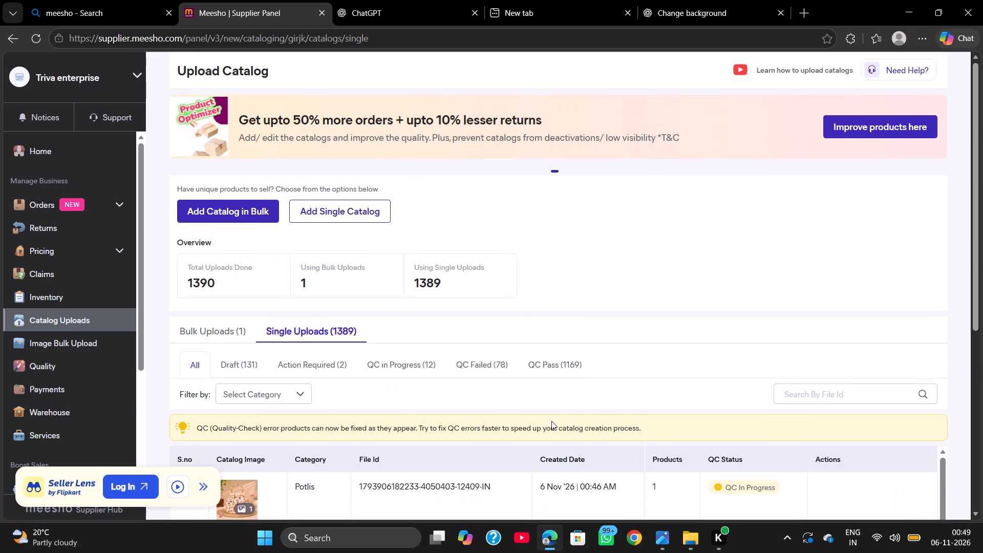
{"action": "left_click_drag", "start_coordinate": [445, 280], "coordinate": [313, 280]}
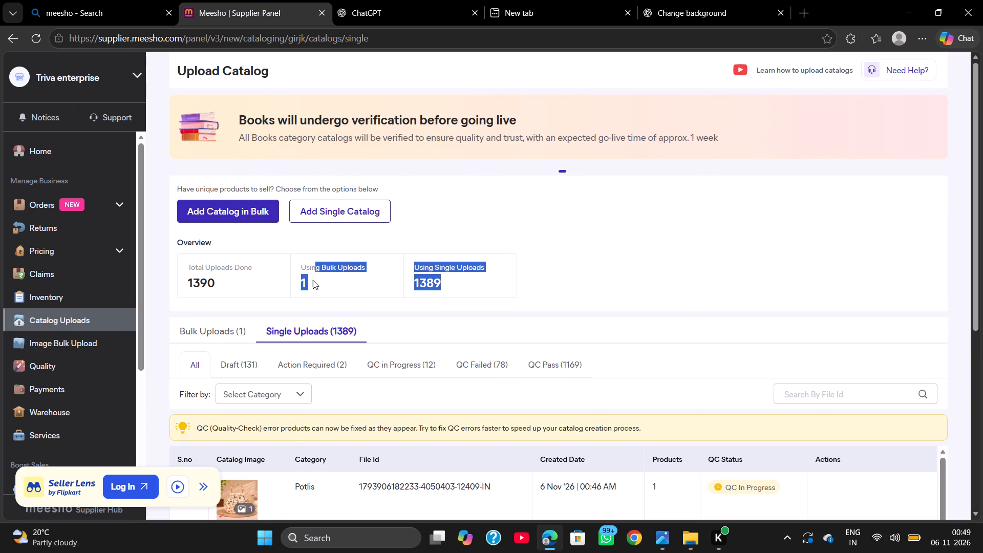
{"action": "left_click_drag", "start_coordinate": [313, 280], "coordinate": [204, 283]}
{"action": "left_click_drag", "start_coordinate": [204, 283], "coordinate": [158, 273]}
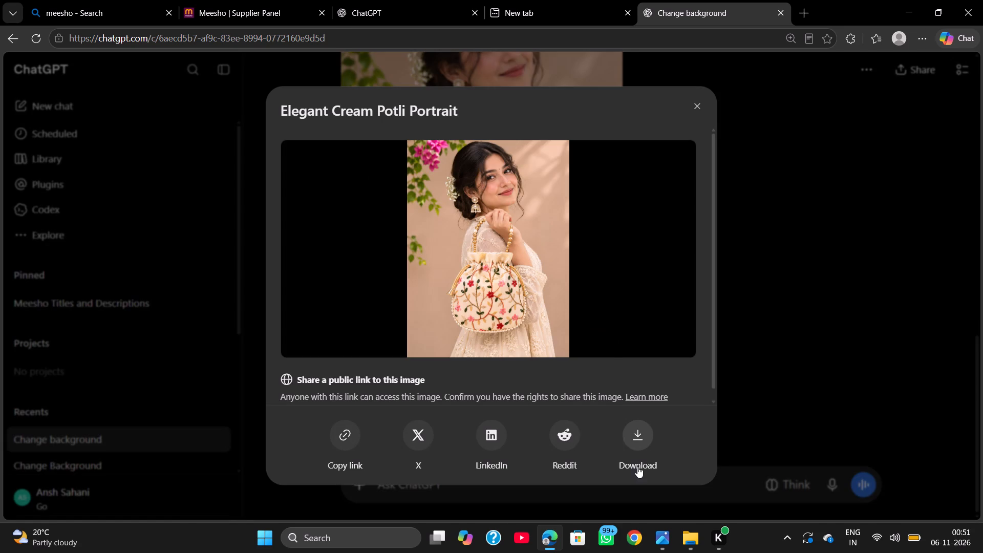
{"action": "left_click", "coordinate": [628, 433]}
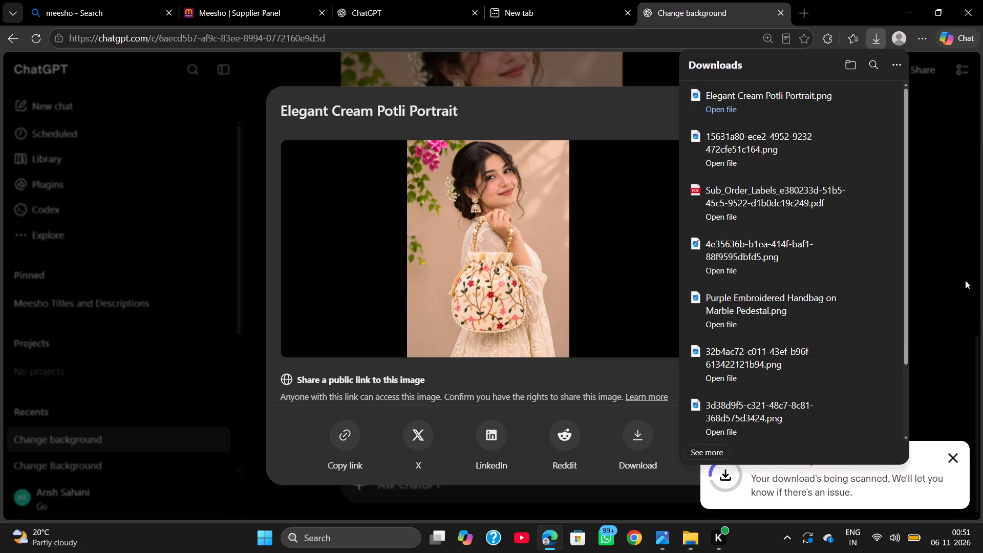
{"action": "left_click", "coordinate": [968, 276]}
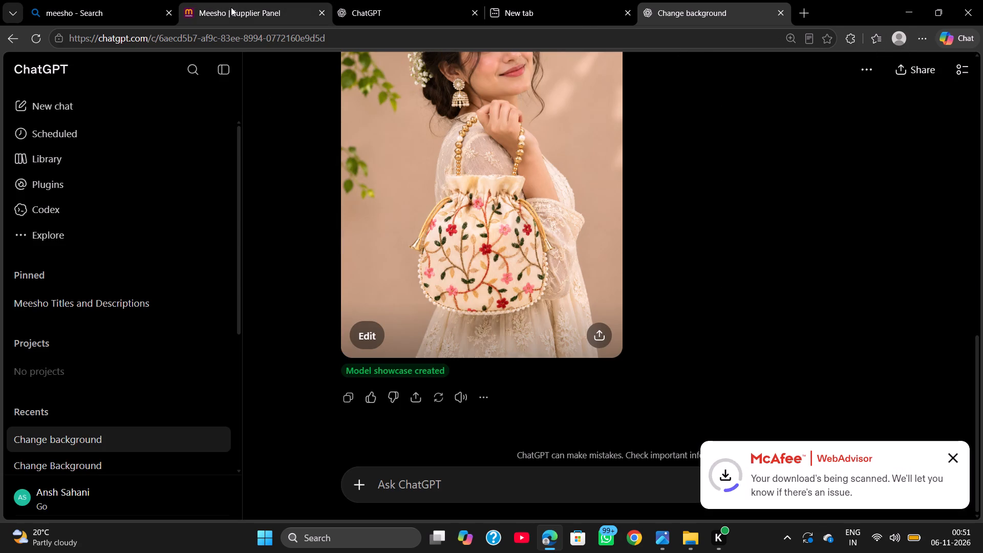
Back in Meesho, start a single catalog from the Elegant Cream Potli Portrait product image and proceed with the Potlis category.
{"action": "left_click", "coordinate": [231, 7]}
{"action": "left_click", "coordinate": [352, 200]}
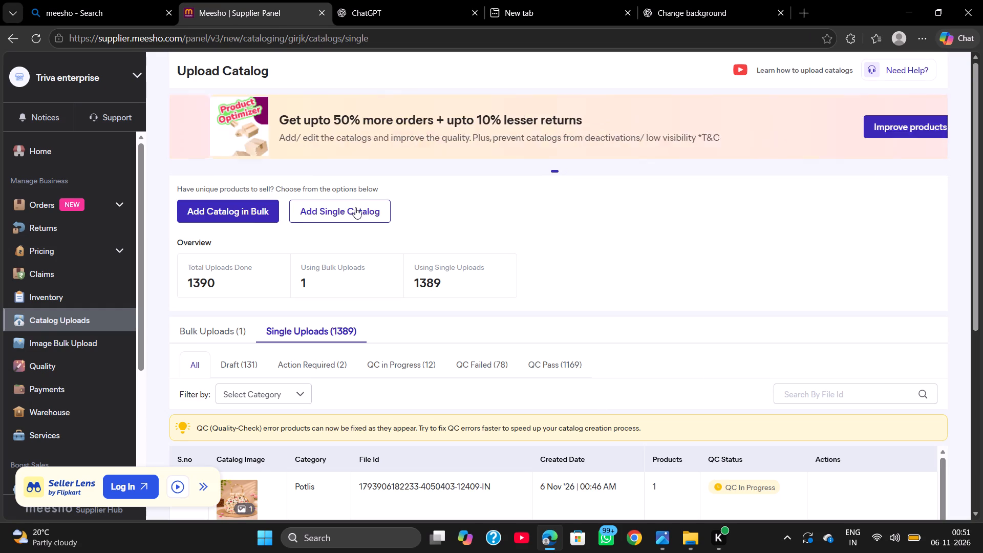
{"action": "left_click", "coordinate": [355, 207]}
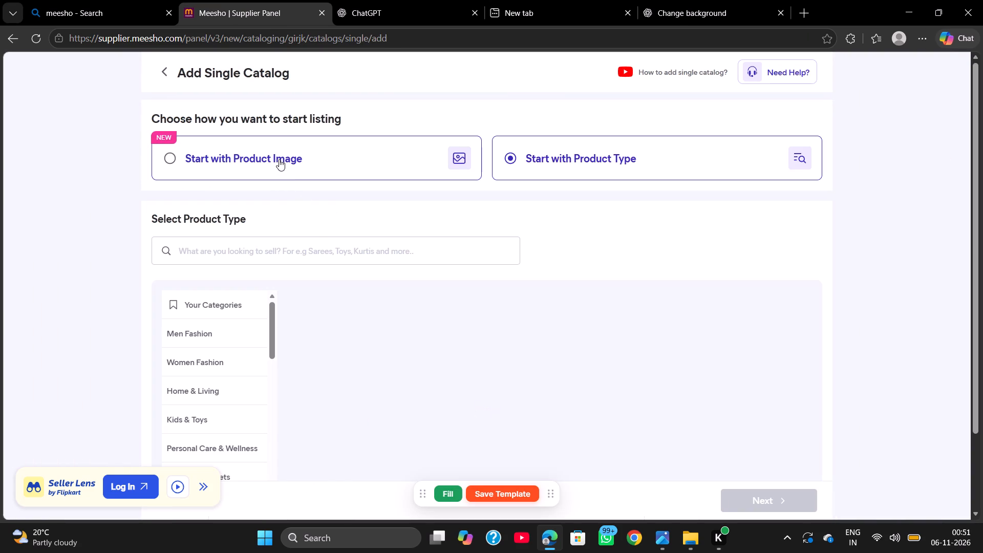
{"action": "left_click", "coordinate": [279, 159]}
{"action": "left_click", "coordinate": [480, 325]}
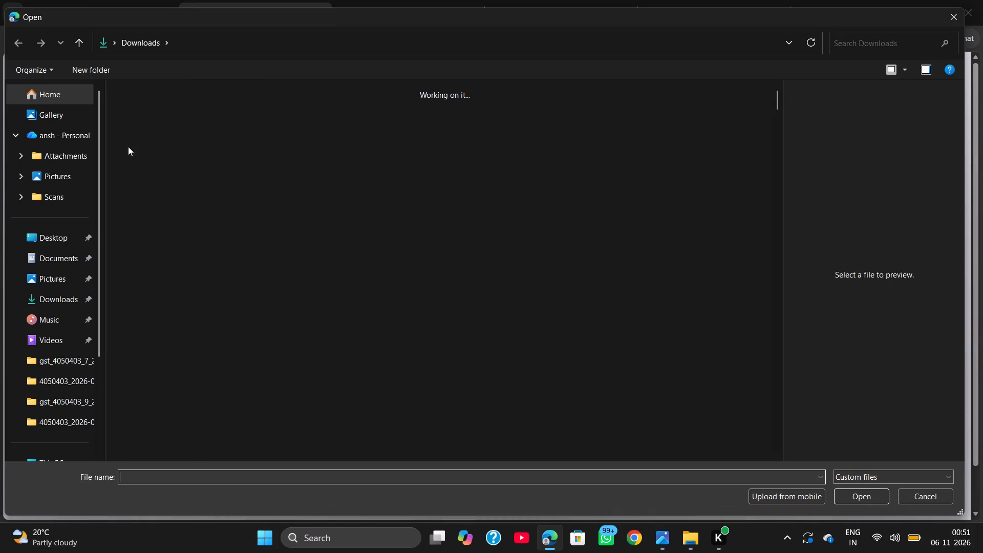
{"action": "double_click", "coordinate": [150, 142]}
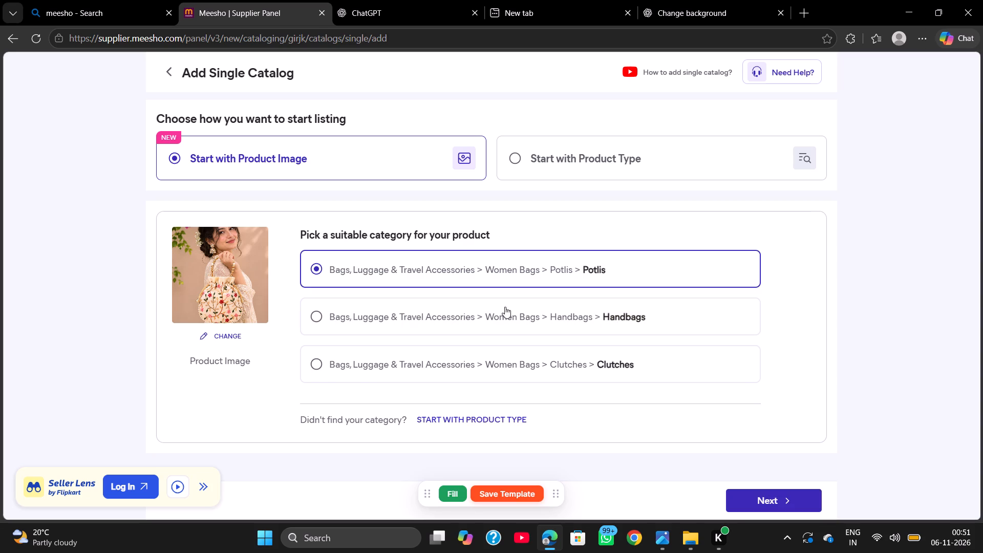
{"action": "left_click", "coordinate": [765, 494]}
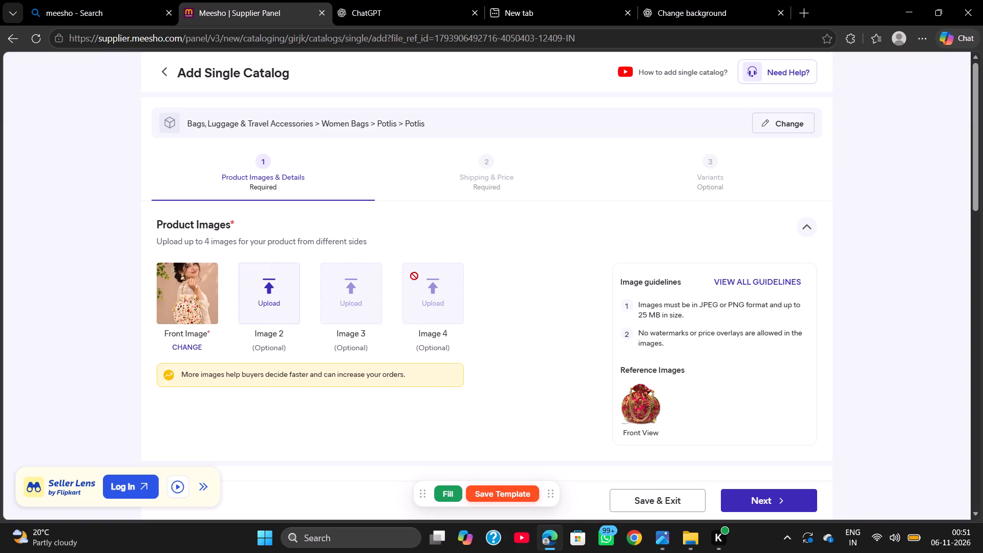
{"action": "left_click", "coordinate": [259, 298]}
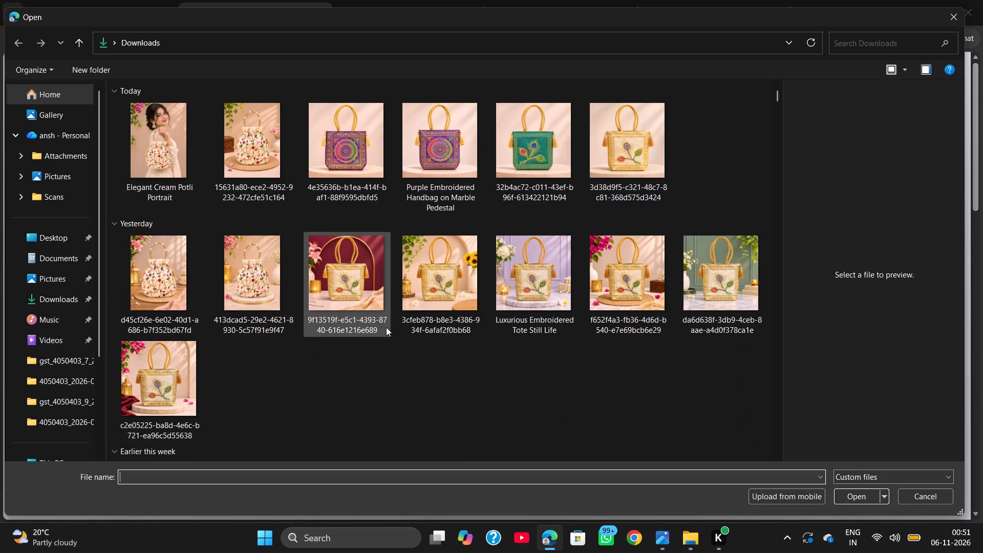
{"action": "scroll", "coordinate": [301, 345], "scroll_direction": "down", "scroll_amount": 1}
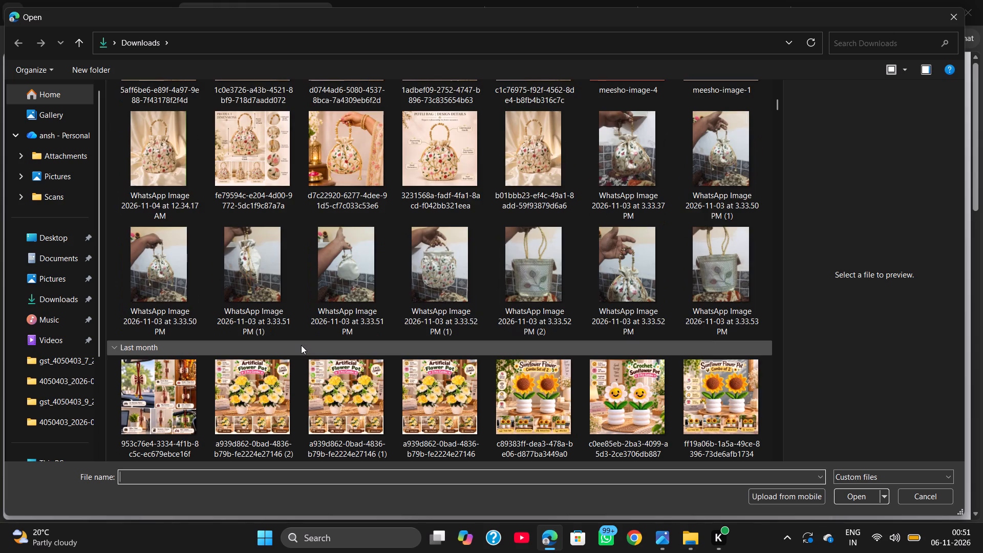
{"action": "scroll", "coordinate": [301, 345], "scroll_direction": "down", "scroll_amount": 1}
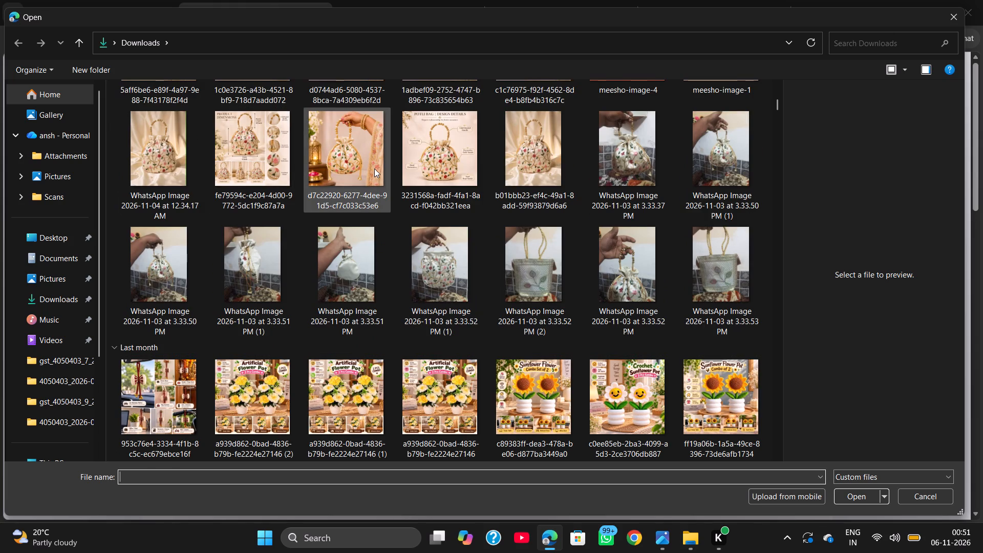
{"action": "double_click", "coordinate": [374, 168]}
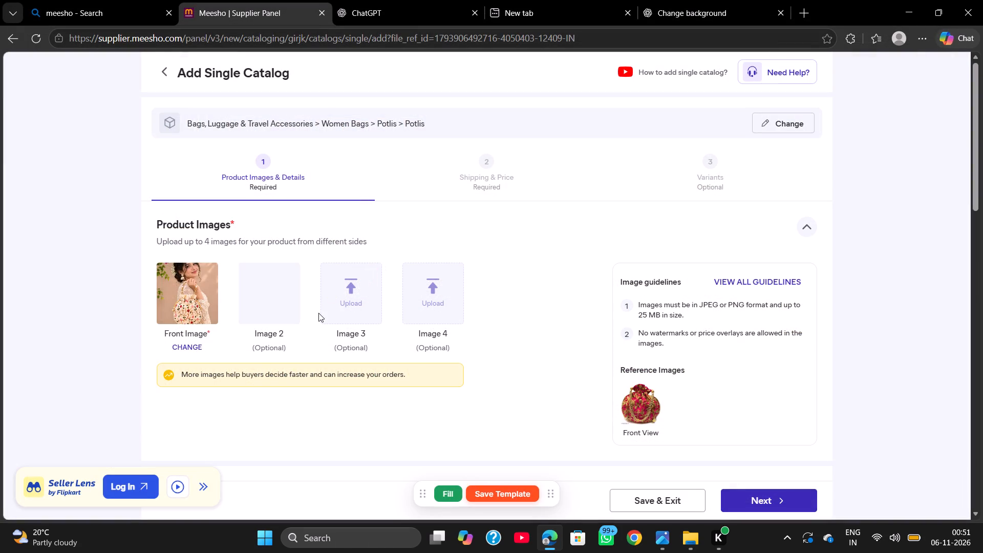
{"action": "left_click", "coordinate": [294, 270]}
Upload the potli collage fe79594c-e204-4d00-9772-5dc1f9c87a7a as Image 2.
{"action": "left_click", "coordinate": [285, 284]}
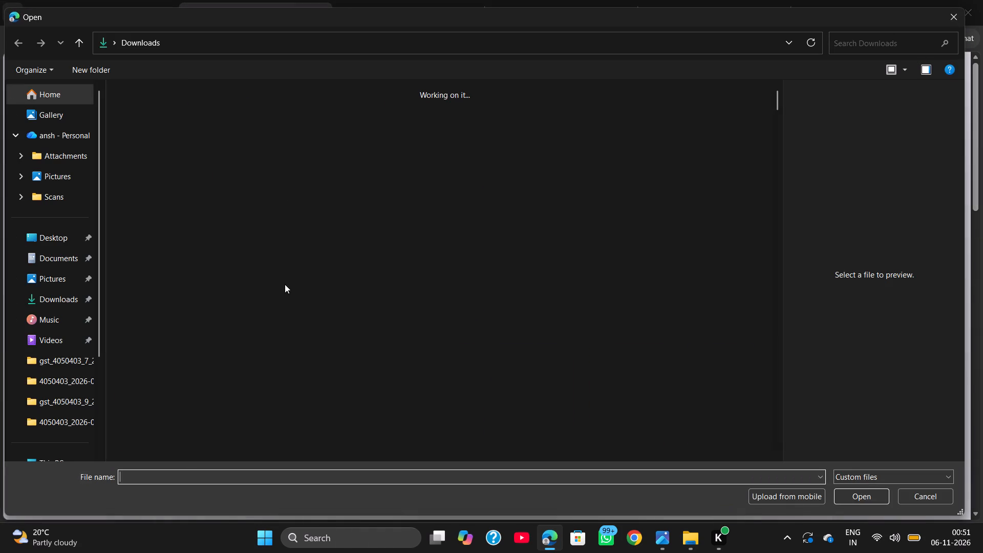
{"action": "scroll", "coordinate": [240, 310], "scroll_direction": "down", "scroll_amount": 1}
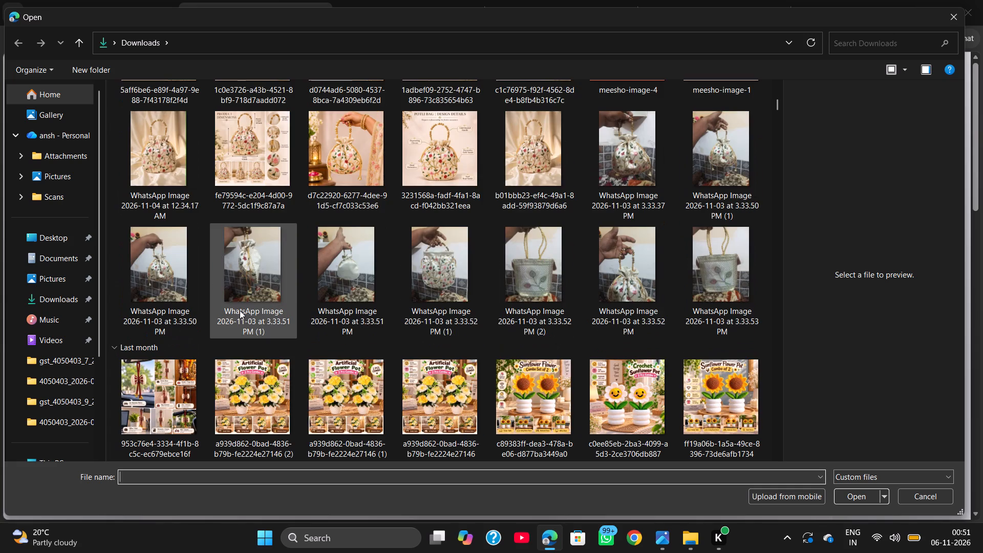
{"action": "scroll", "coordinate": [240, 310], "scroll_direction": "down", "scroll_amount": 1}
{"action": "double_click", "coordinate": [236, 166]}
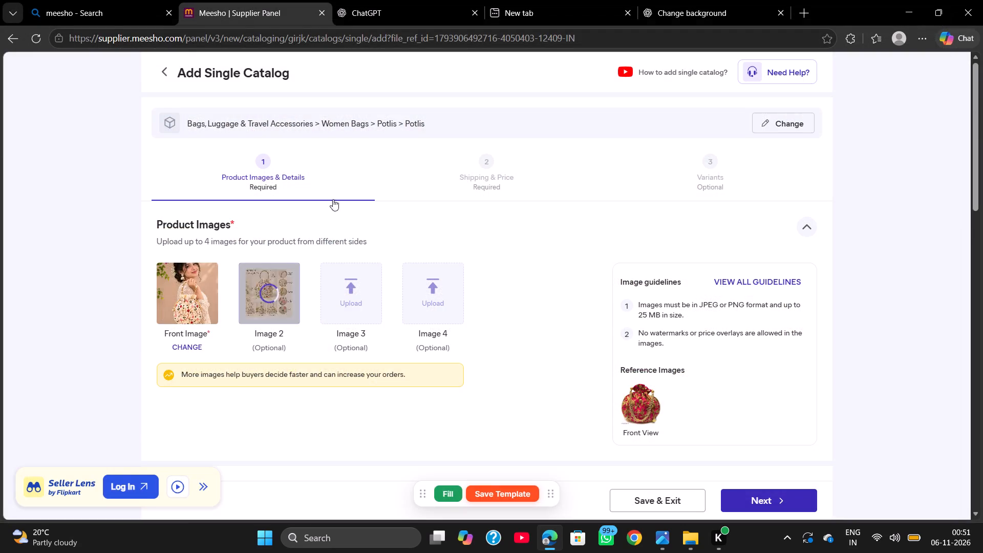
Upload the potli design details picture 3231568a-fadf-4fa1-8acd-f042bb321eea from Downloads as Image 3.
{"action": "left_click", "coordinate": [344, 293]}
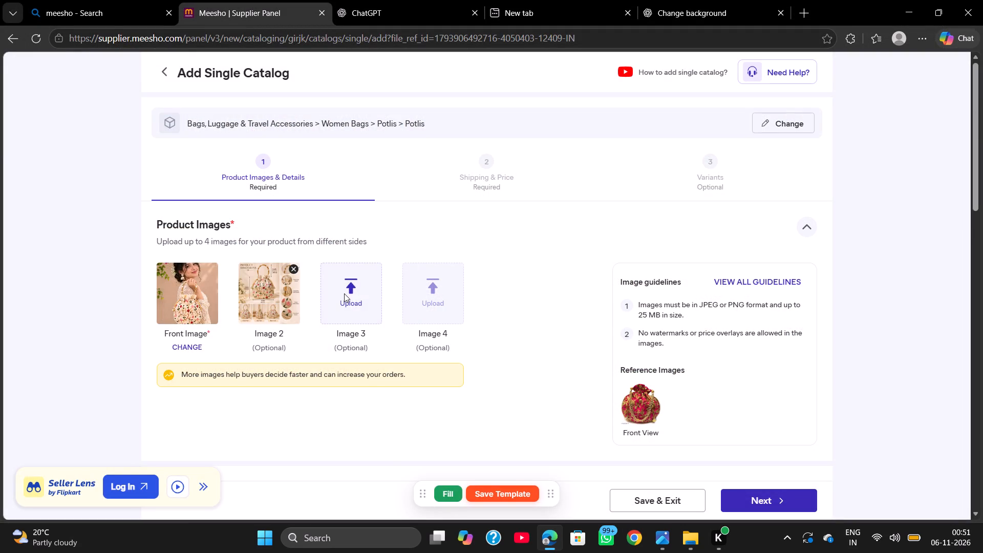
{"action": "scroll", "coordinate": [376, 328], "scroll_direction": "down", "scroll_amount": 1}
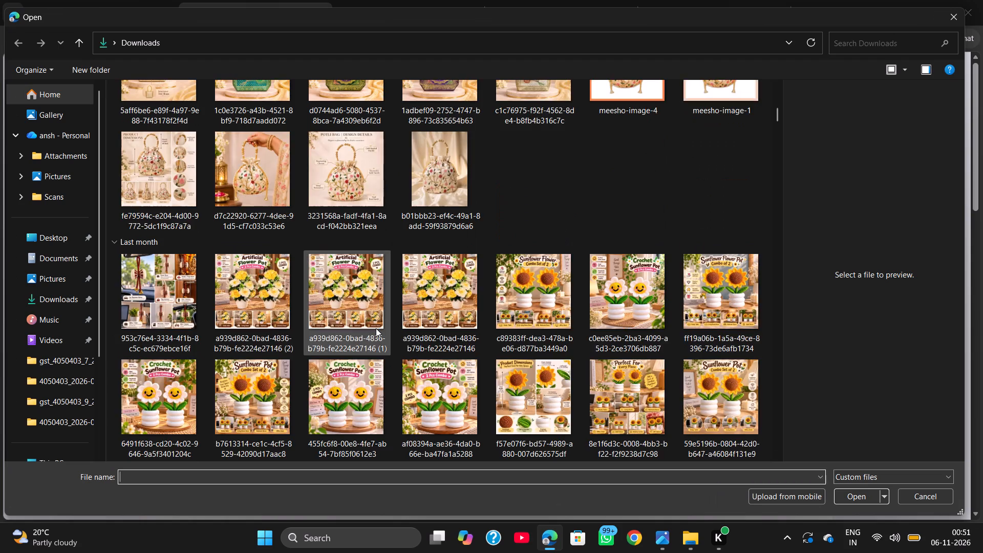
{"action": "scroll", "coordinate": [376, 328], "scroll_direction": "down", "scroll_amount": 1}
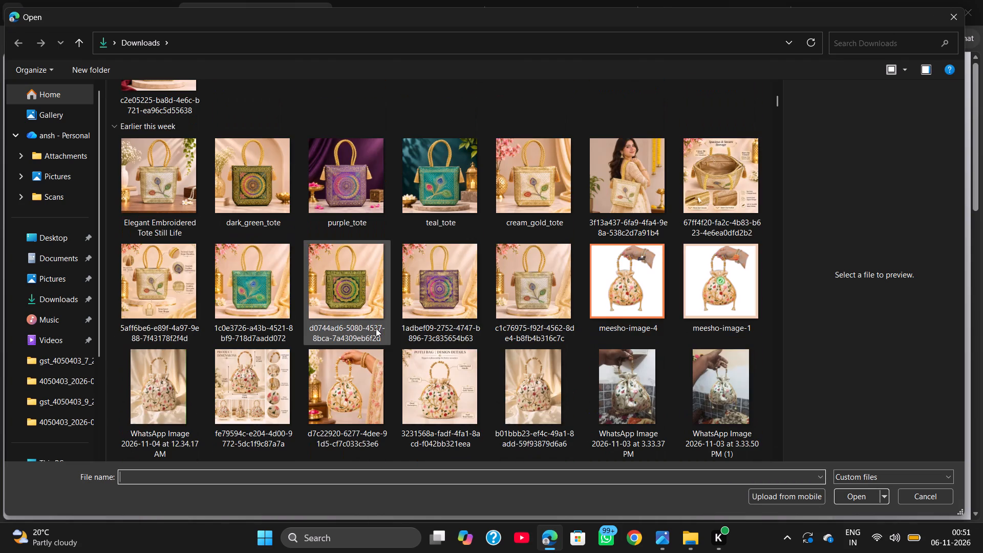
{"action": "double_click", "coordinate": [429, 394]}
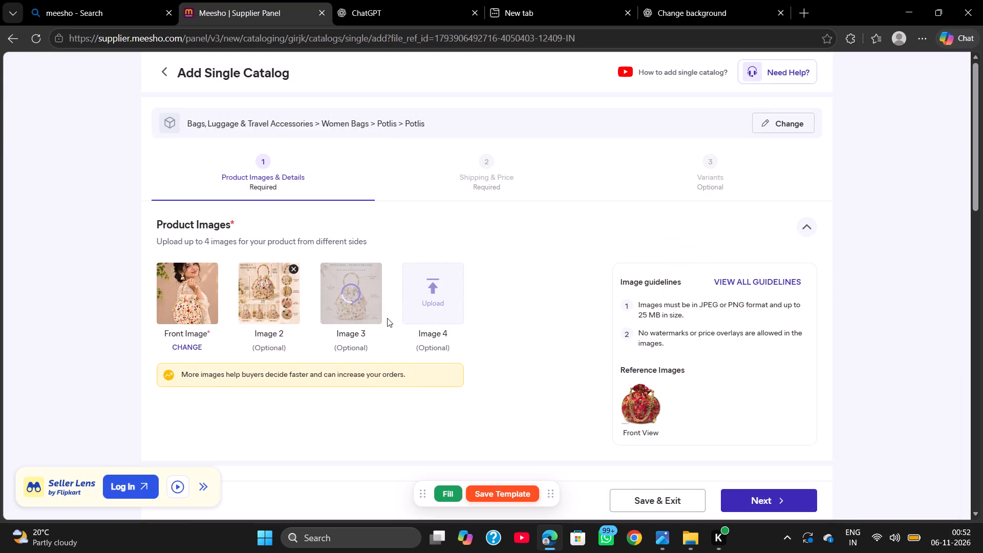
Upload another potli bag photo from Downloads as Image 4 to complete the product images.
{"action": "left_click", "coordinate": [442, 280]}
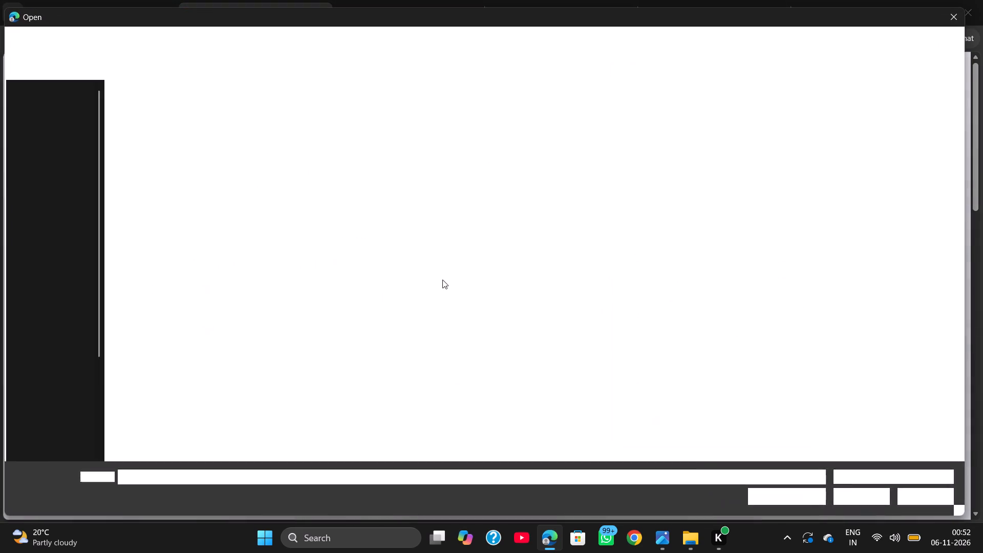
{"action": "scroll", "coordinate": [361, 306], "scroll_direction": "down", "scroll_amount": 1}
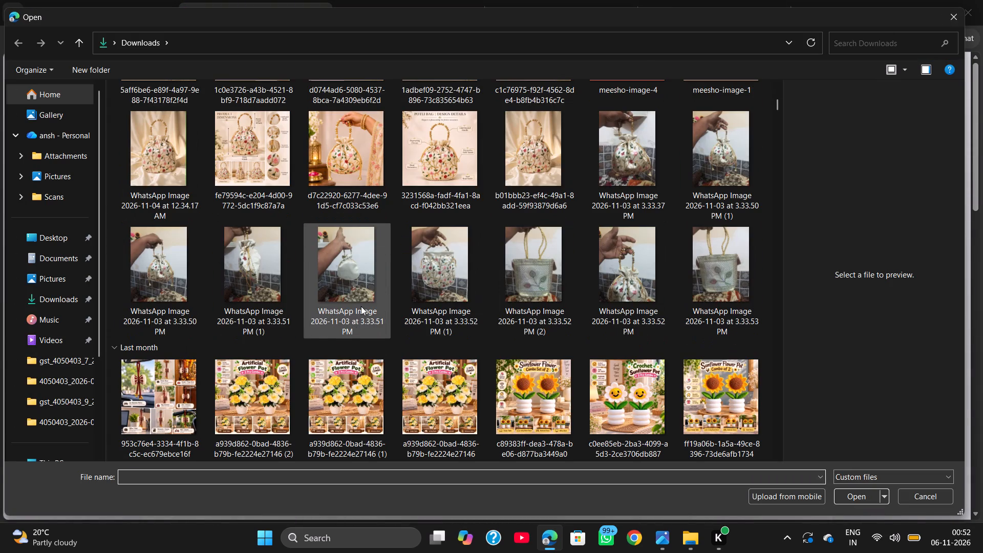
{"action": "scroll", "coordinate": [361, 306], "scroll_direction": "down", "scroll_amount": 1}
{"action": "double_click", "coordinate": [325, 145]}
Set the product's material to Cotton Blend in the Product Details section.
{"action": "scroll", "coordinate": [558, 399], "scroll_direction": "down", "scroll_amount": 1}
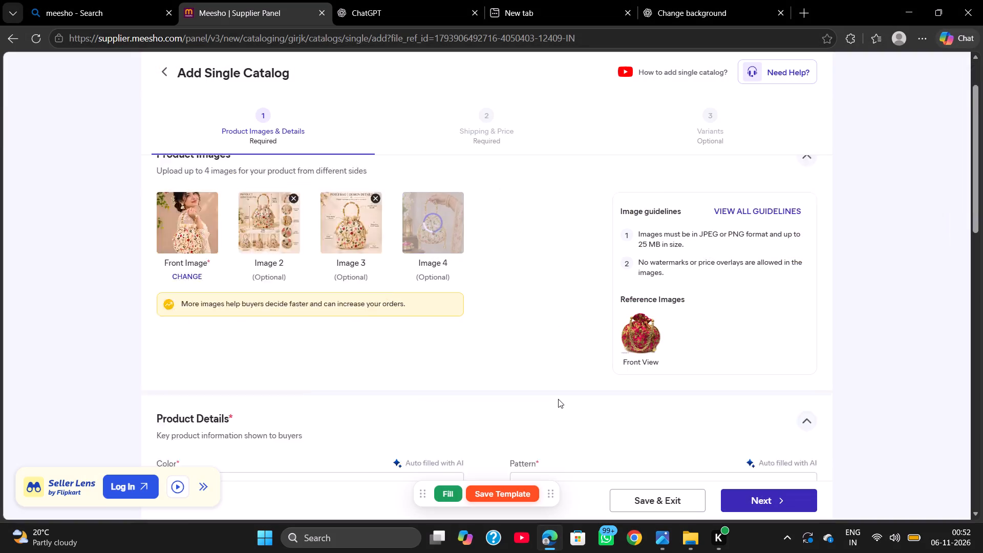
{"action": "scroll", "coordinate": [558, 399], "scroll_direction": "down", "scroll_amount": 1}
{"action": "scroll", "coordinate": [360, 393], "scroll_direction": "down", "scroll_amount": 1}
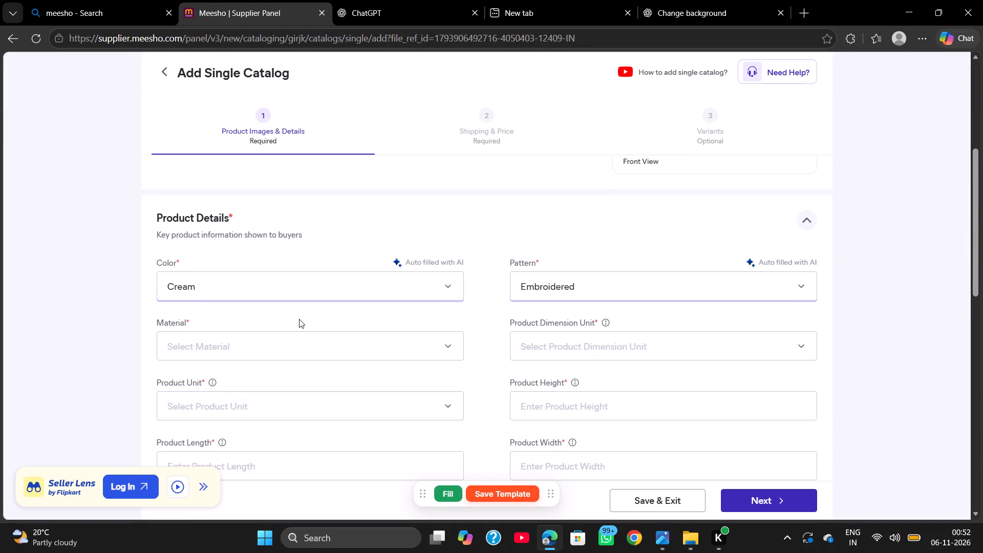
{"action": "left_click", "coordinate": [313, 350]}
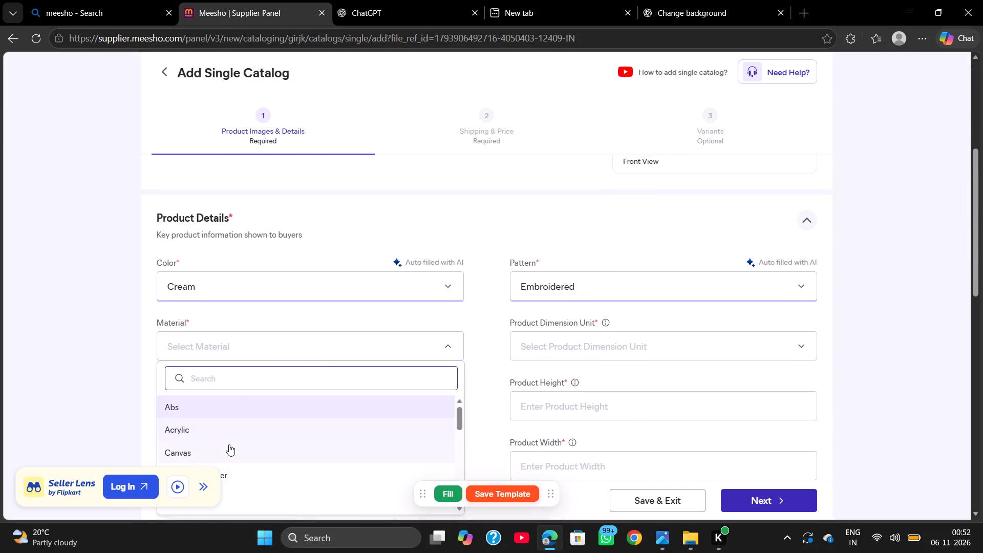
{"action": "scroll", "coordinate": [229, 444], "scroll_direction": "down", "scroll_amount": 1}
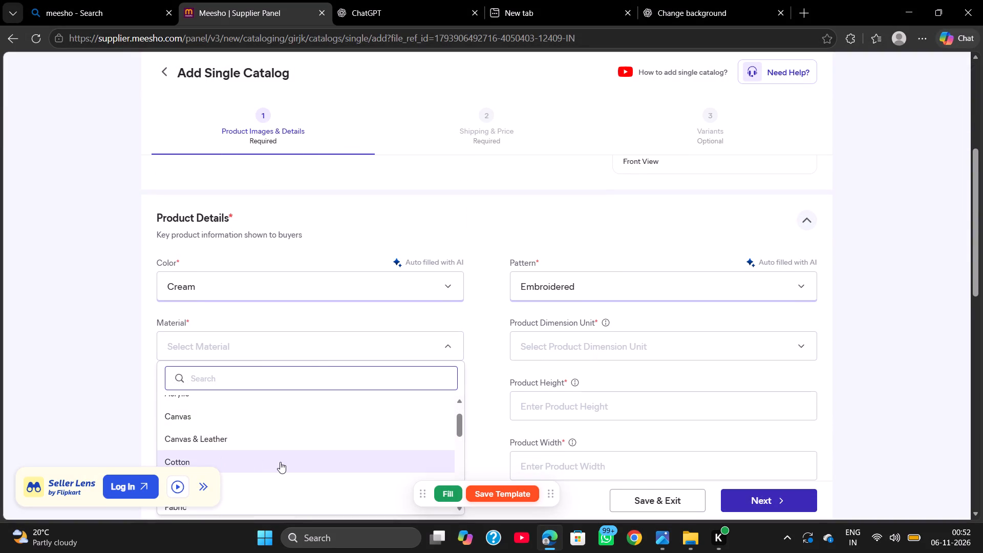
{"action": "scroll", "coordinate": [280, 462], "scroll_direction": "down", "scroll_amount": 1}
{"action": "left_click", "coordinate": [263, 473]}
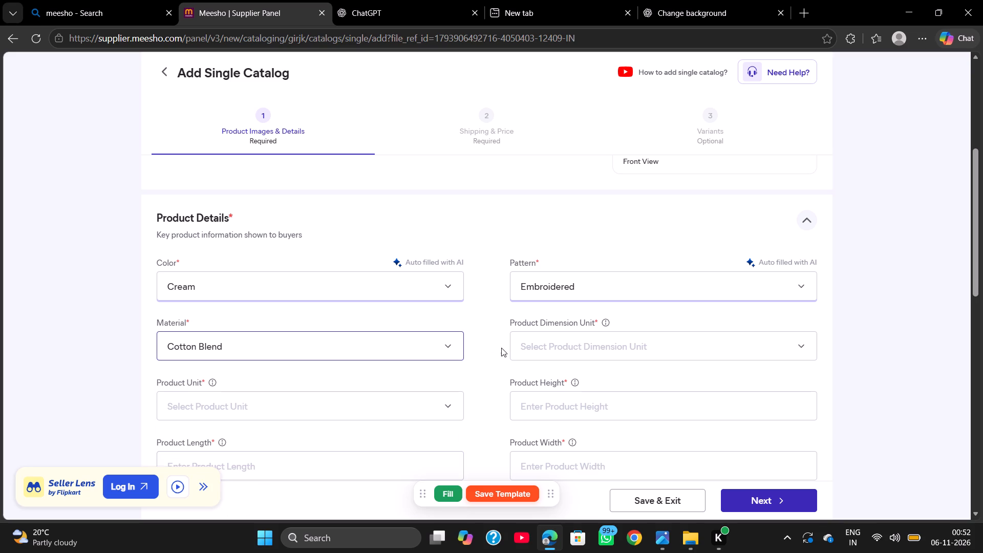
Set the Product Dimension Unit to inch and the Product Unit to Cm.
{"action": "left_click", "coordinate": [606, 324]}
{"action": "left_click", "coordinate": [607, 343]}
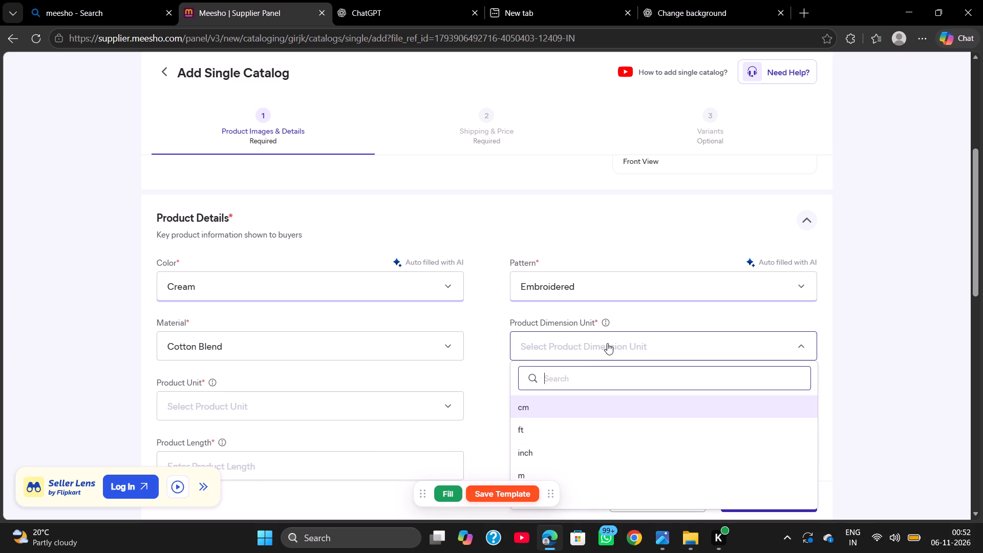
{"action": "left_click", "coordinate": [583, 452]}
{"action": "scroll", "coordinate": [454, 415], "scroll_direction": "down", "scroll_amount": 1}
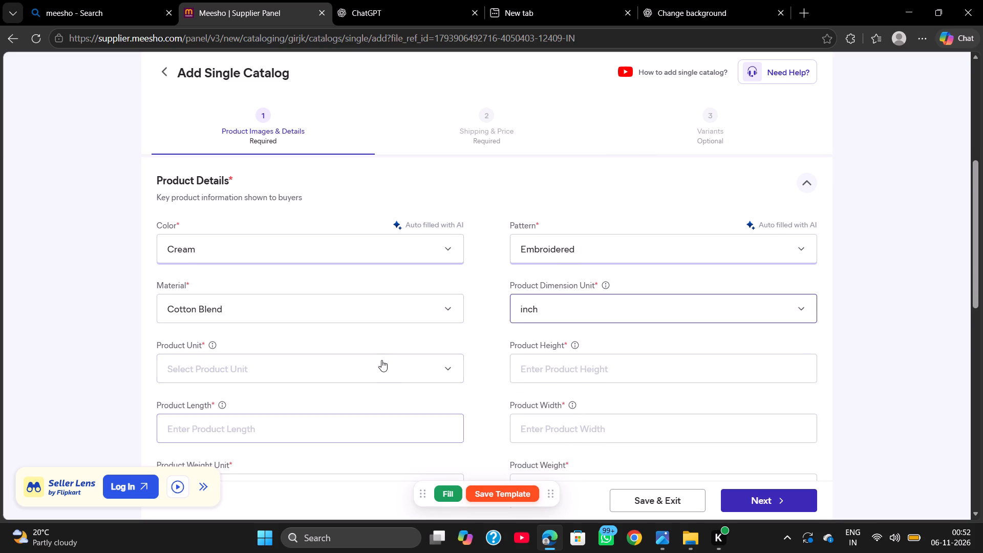
{"action": "left_click", "coordinate": [380, 358]}
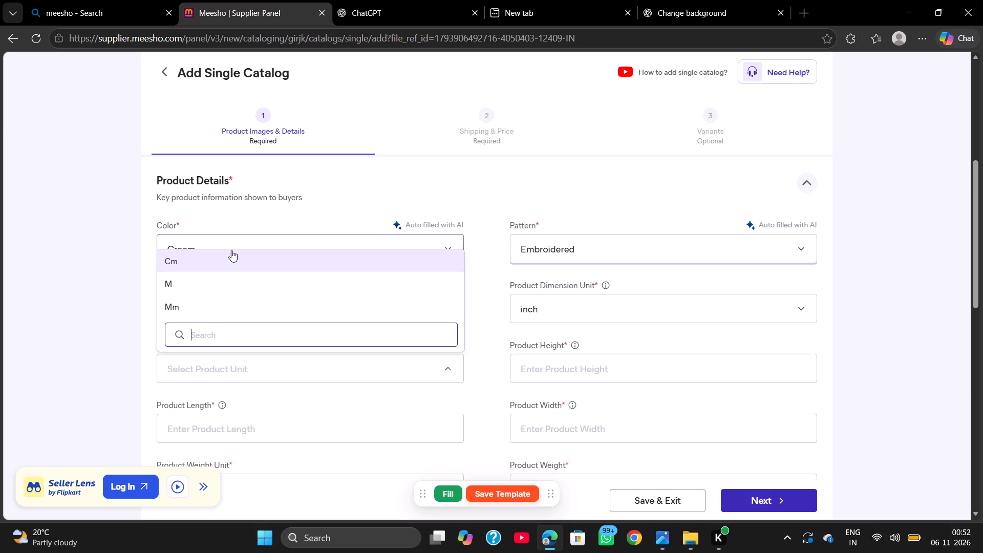
{"action": "left_click", "coordinate": [236, 256]}
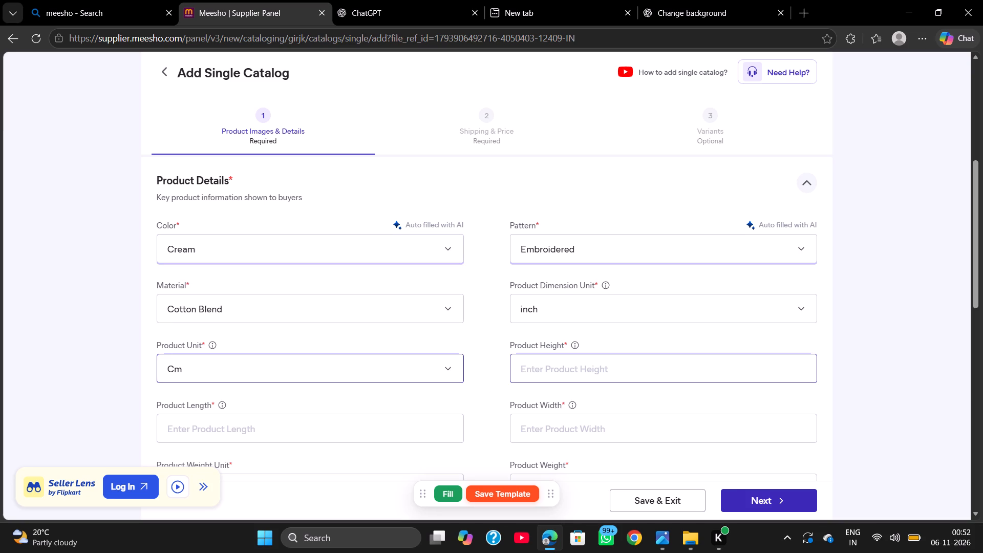
Enter the product dimensions: height 10, length 10 and width 2.
{"action": "left_click", "coordinate": [571, 363]}
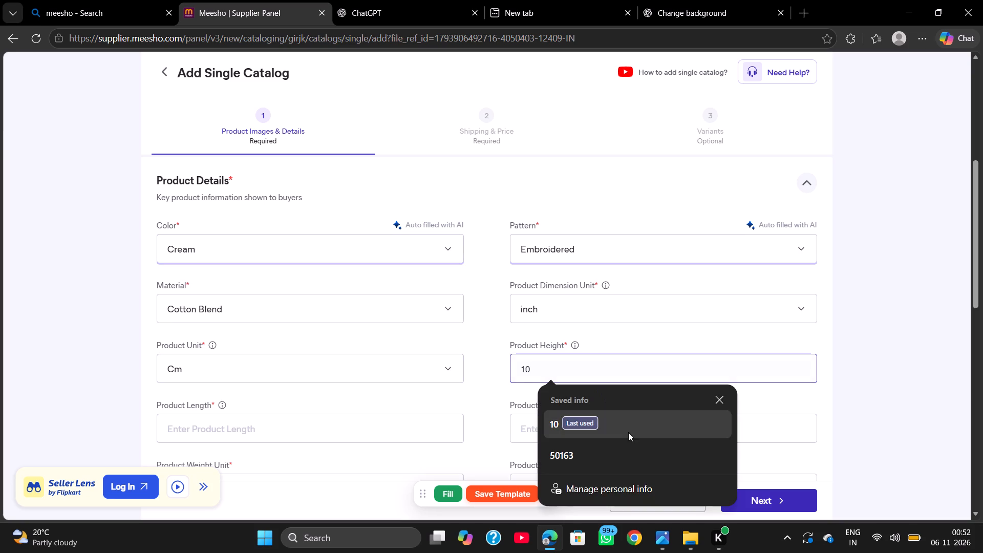
{"action": "left_click", "coordinate": [628, 433]}
{"action": "left_click", "coordinate": [303, 427]}
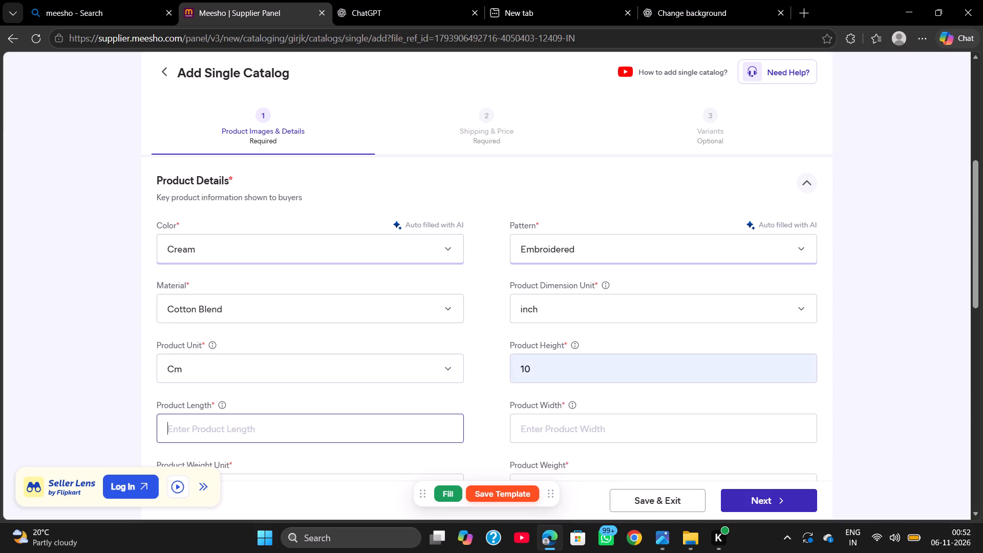
{"action": "type", "text": "100"}
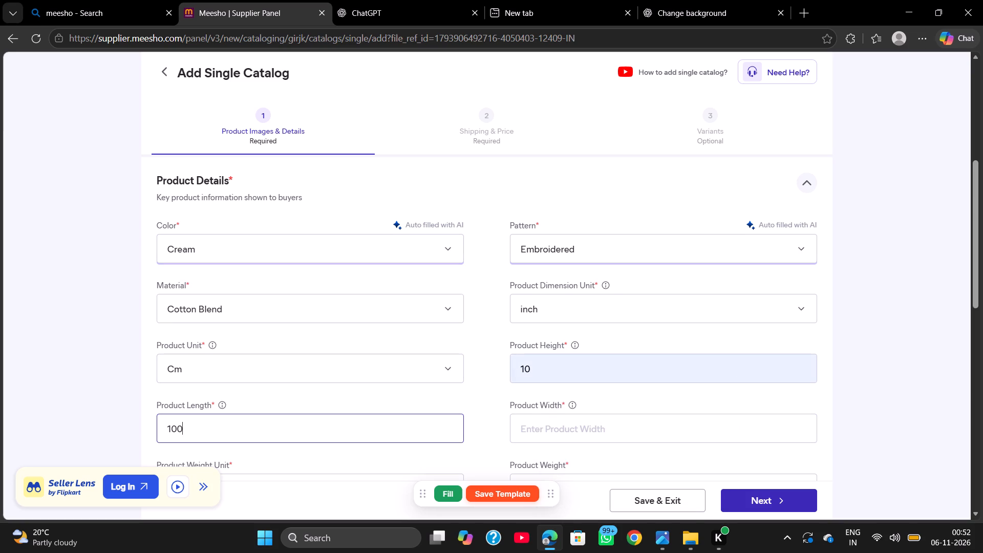
{"action": "key", "text": "BackSpace"}
{"action": "left_click", "coordinate": [523, 431]}
{"action": "key", "text": "2"}
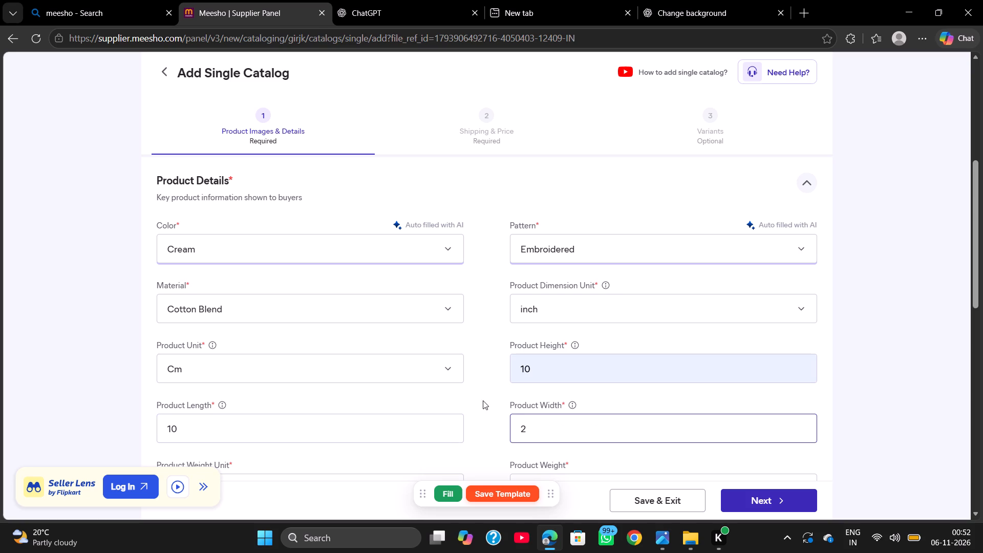
Set the Product Weight Unit to G and the Product Weight to 50.
{"action": "scroll", "coordinate": [486, 399], "scroll_direction": "down", "scroll_amount": 2}
{"action": "left_click", "coordinate": [354, 382]}
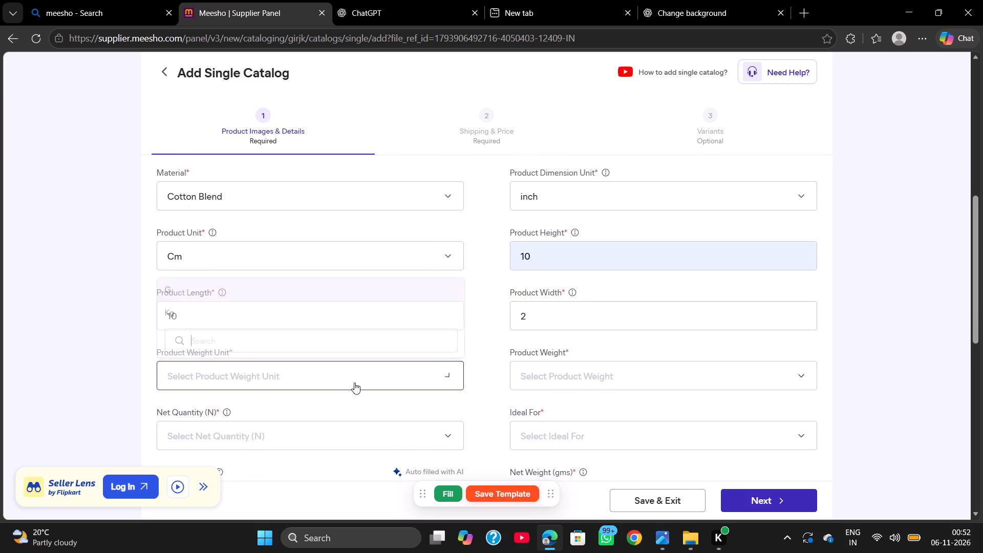
{"action": "left_click", "coordinate": [247, 290]}
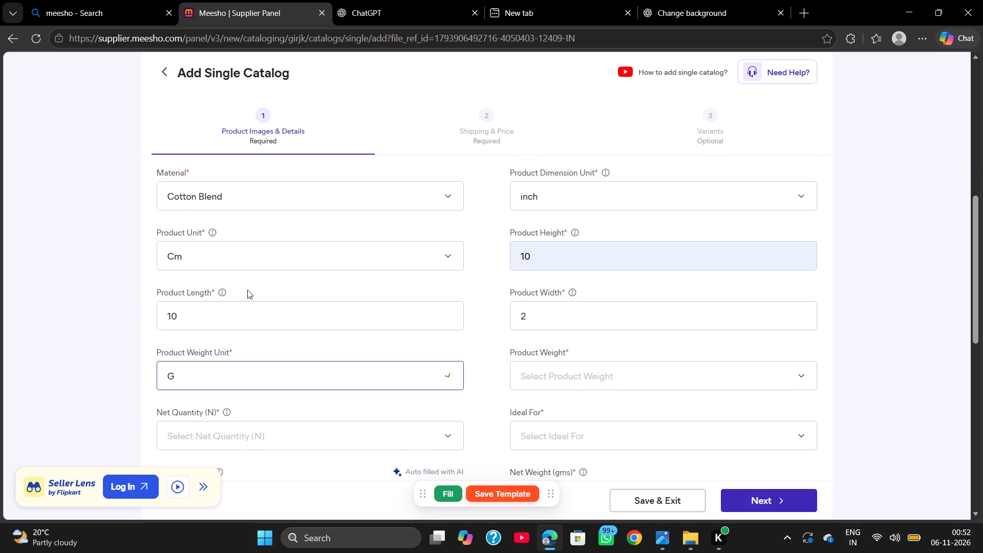
{"action": "left_click", "coordinate": [540, 367]}
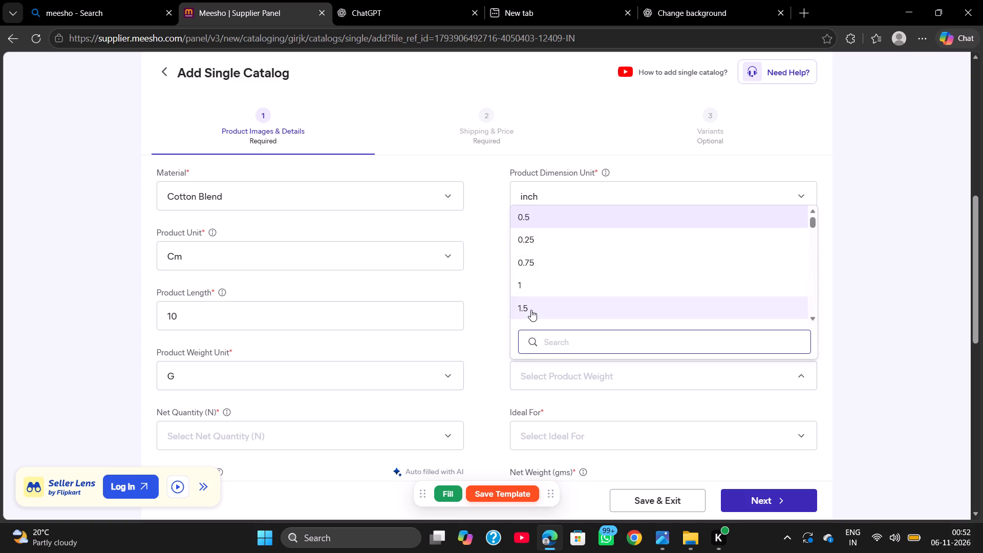
{"action": "type", "text": "50"}
{"action": "left_click", "coordinate": [554, 307]}
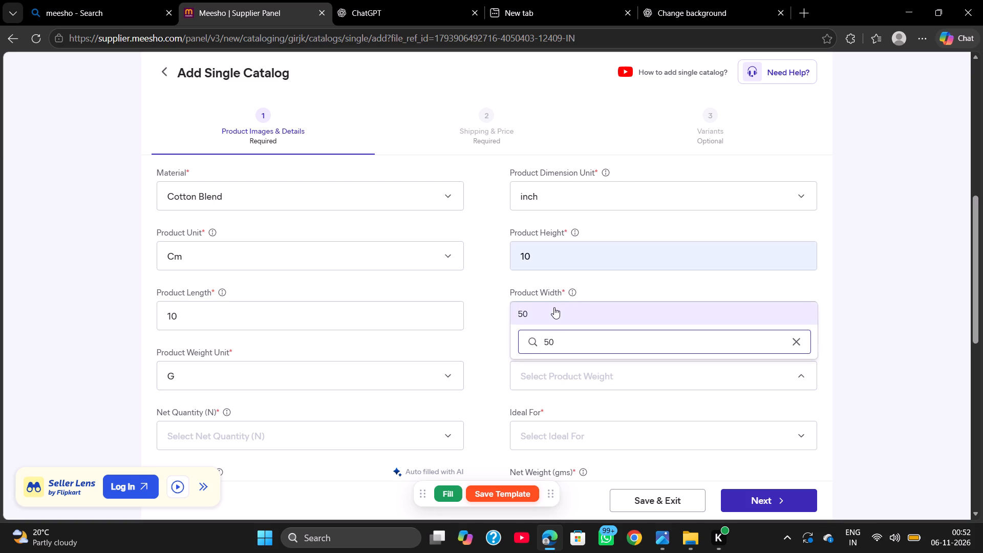
Set the Net Quantity (N) to 1 and Ideal For to Women.
{"action": "scroll", "coordinate": [440, 386], "scroll_direction": "down", "scroll_amount": 1}
{"action": "left_click", "coordinate": [370, 379]}
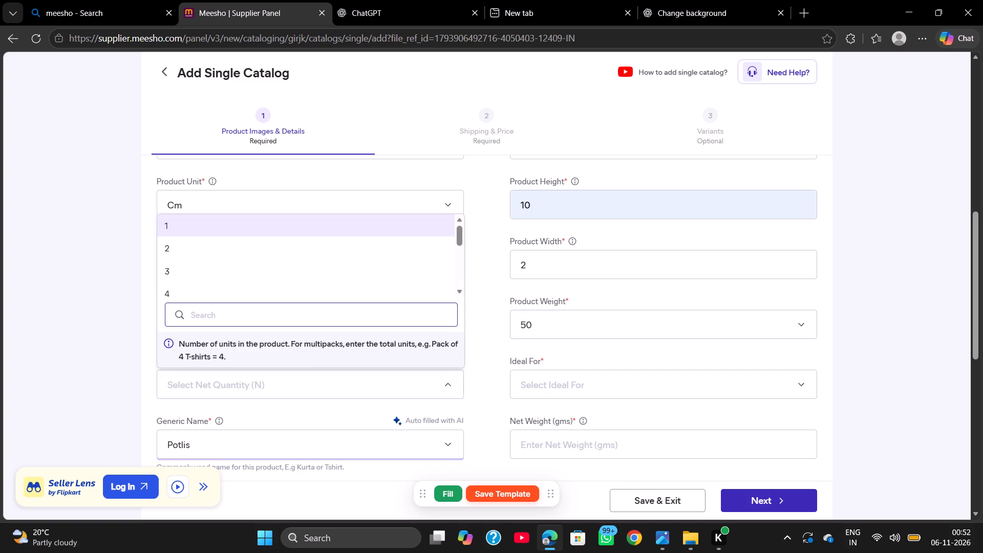
{"action": "key", "text": "1"}
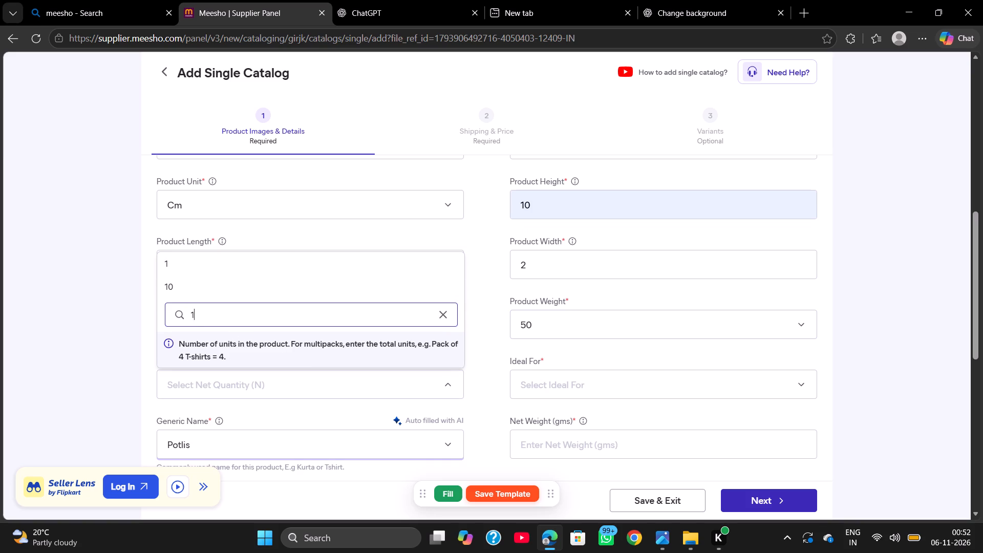
{"action": "left_click", "coordinate": [166, 267]}
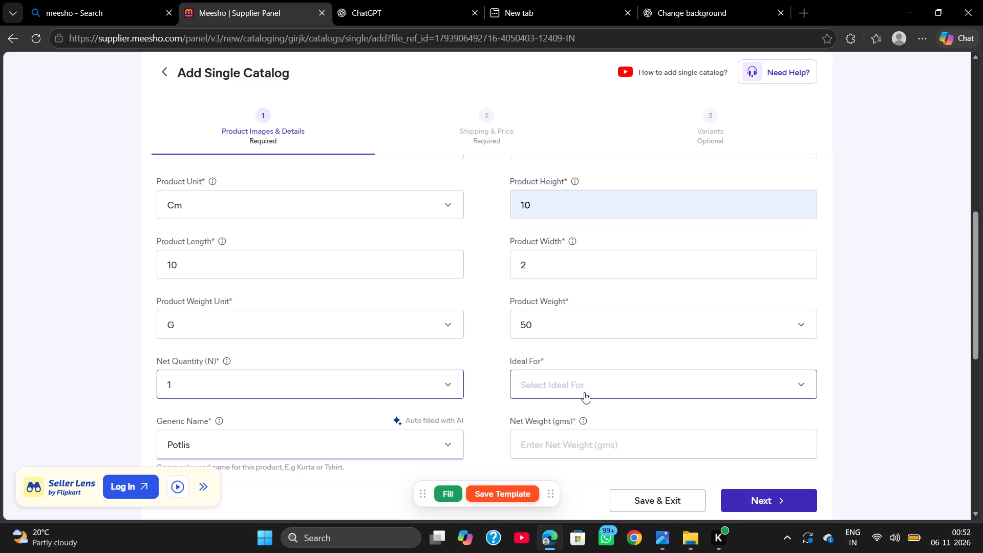
{"action": "left_click", "coordinate": [584, 392]}
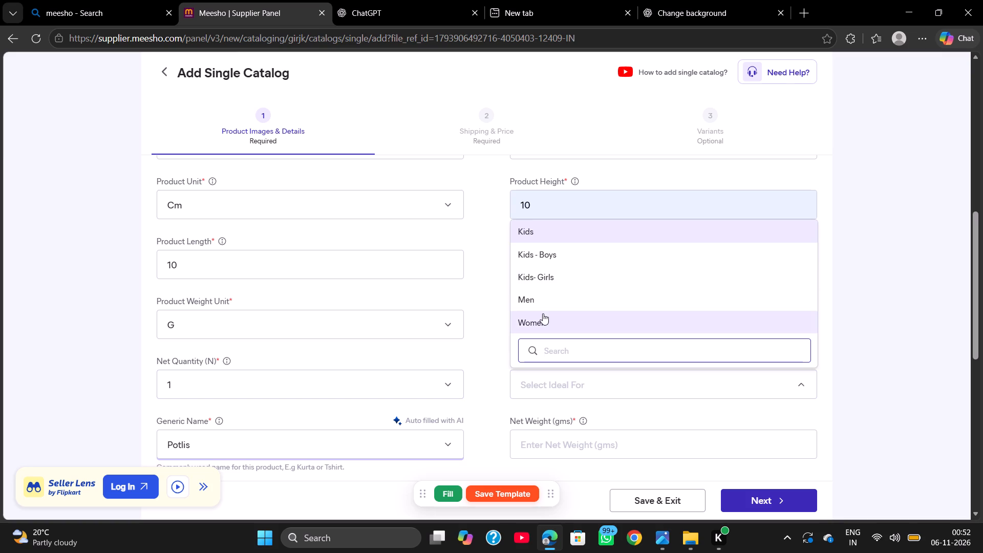
{"action": "left_click", "coordinate": [543, 313]}
Enter 100 as the product's Net Weight in grams.
{"action": "scroll", "coordinate": [424, 446], "scroll_direction": "down", "scroll_amount": 1}
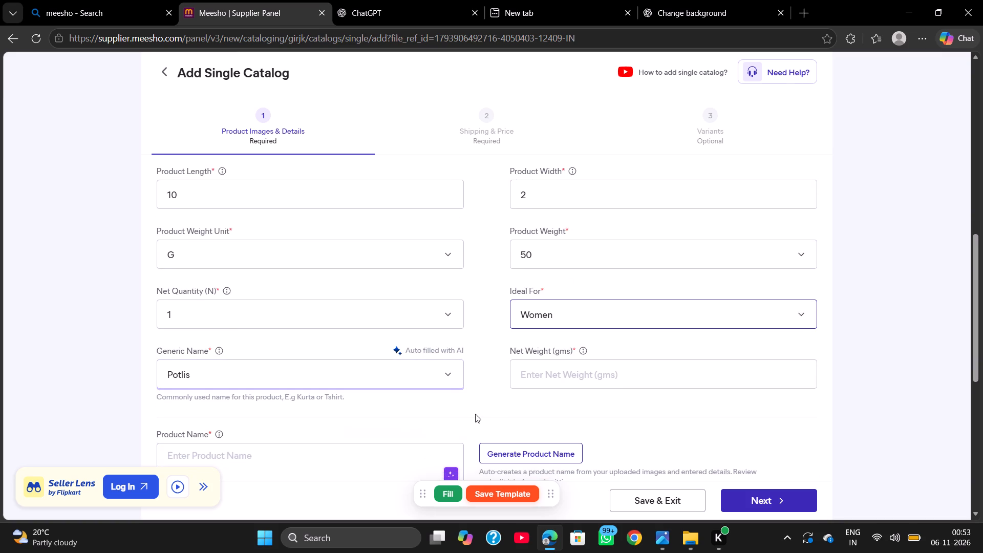
{"action": "scroll", "coordinate": [489, 416], "scroll_direction": "down", "scroll_amount": 1}
{"action": "left_click", "coordinate": [562, 313]}
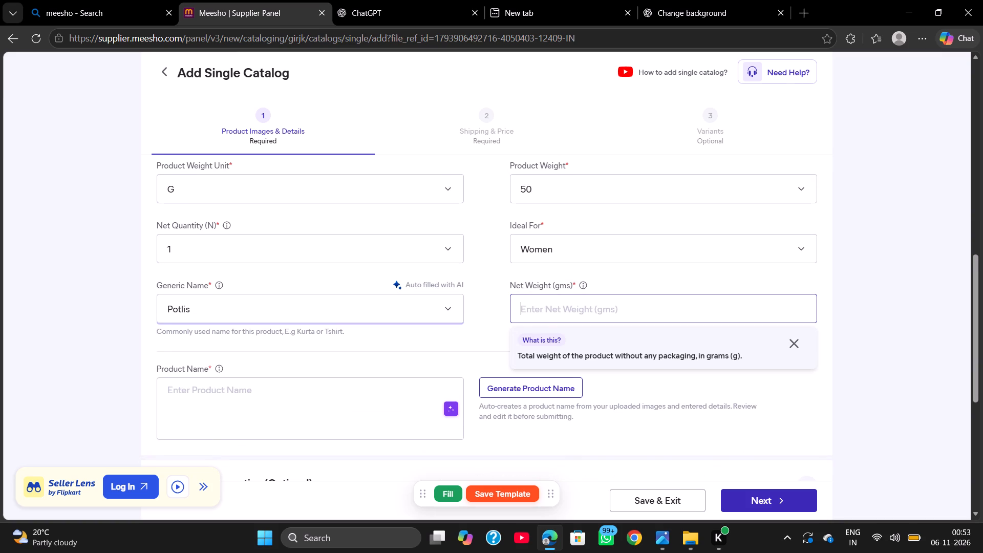
{"action": "key", "text": "1"}
{"action": "type", "text": "00"}
Auto-generate the product name from the uploaded images and entered details.
{"action": "left_click", "coordinate": [517, 386]}
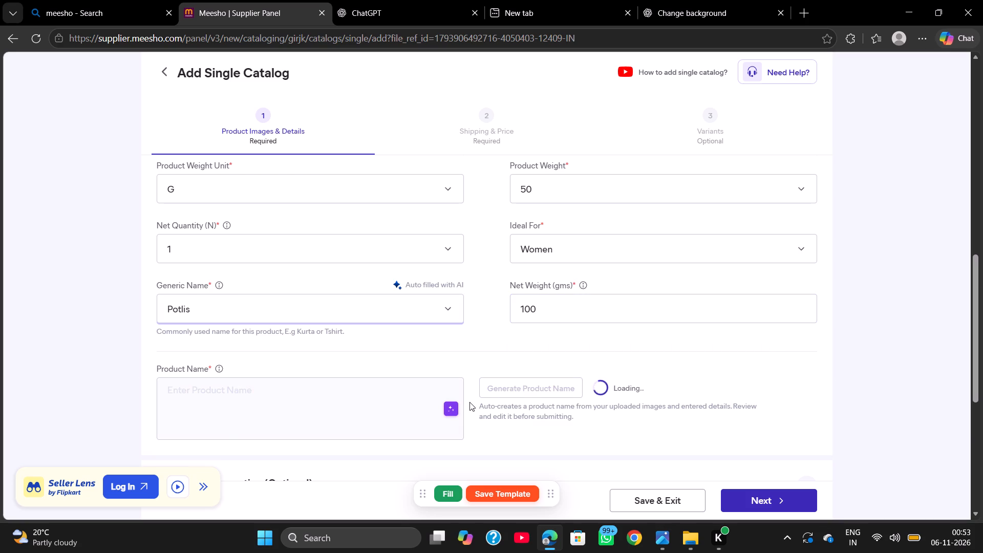
Set the product's size to L in the Additional Information section.
{"action": "scroll", "coordinate": [469, 402], "scroll_direction": "down", "scroll_amount": 3}
{"action": "left_click", "coordinate": [246, 400]}
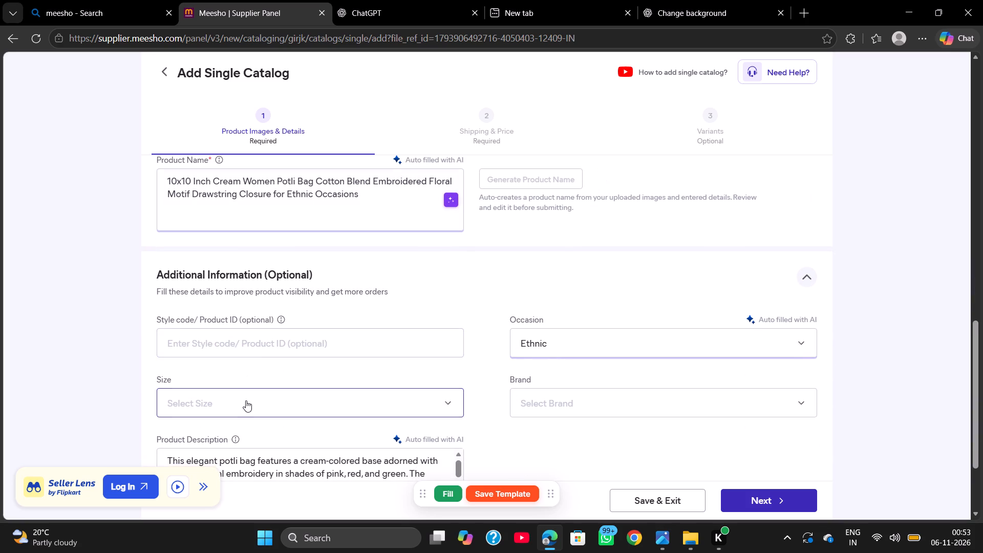
{"action": "left_click", "coordinate": [181, 245]}
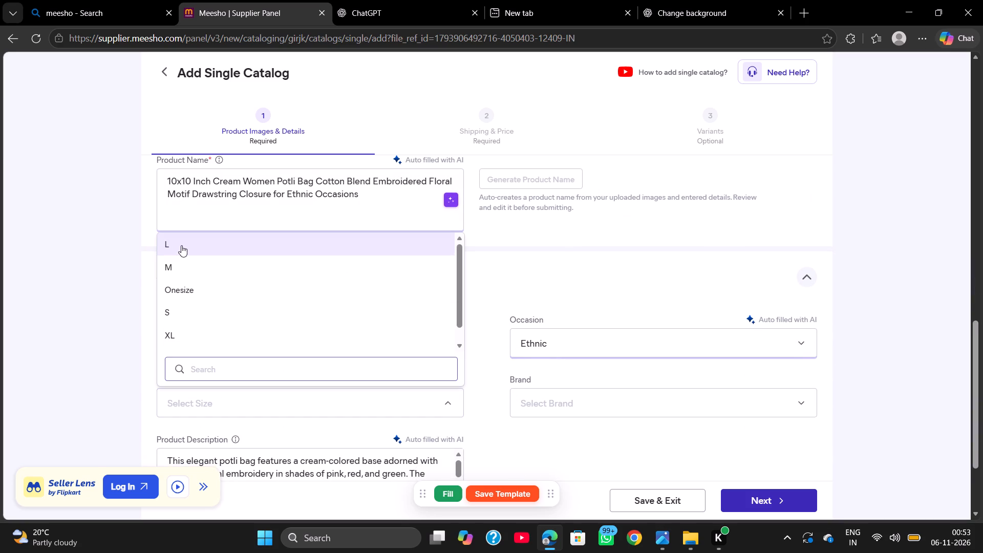
{"action": "scroll", "coordinate": [509, 403], "scroll_direction": "down", "scroll_amount": 2}
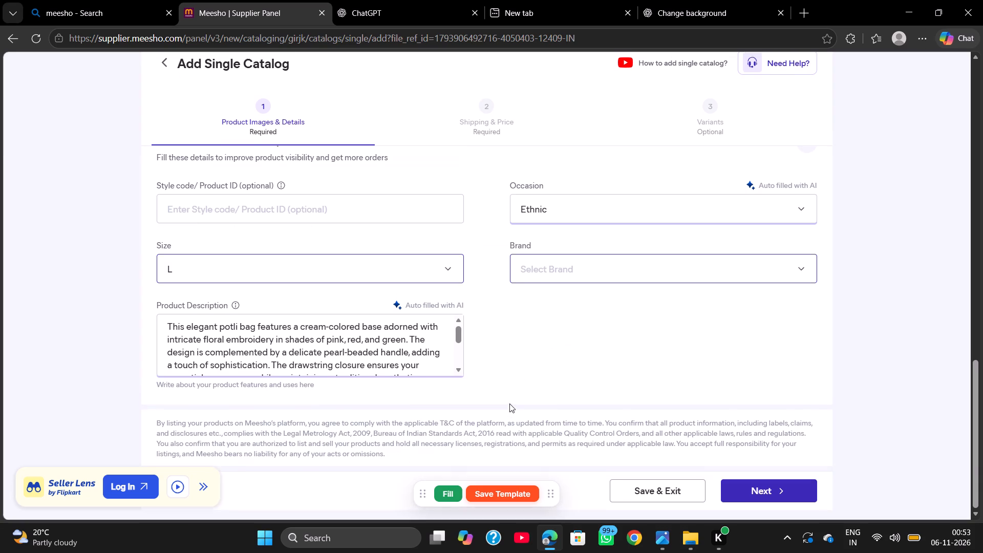
Finish the Product Images & Details stage and continue to Shipping & Price.
{"action": "scroll", "coordinate": [405, 446], "scroll_direction": "down", "scroll_amount": 2}
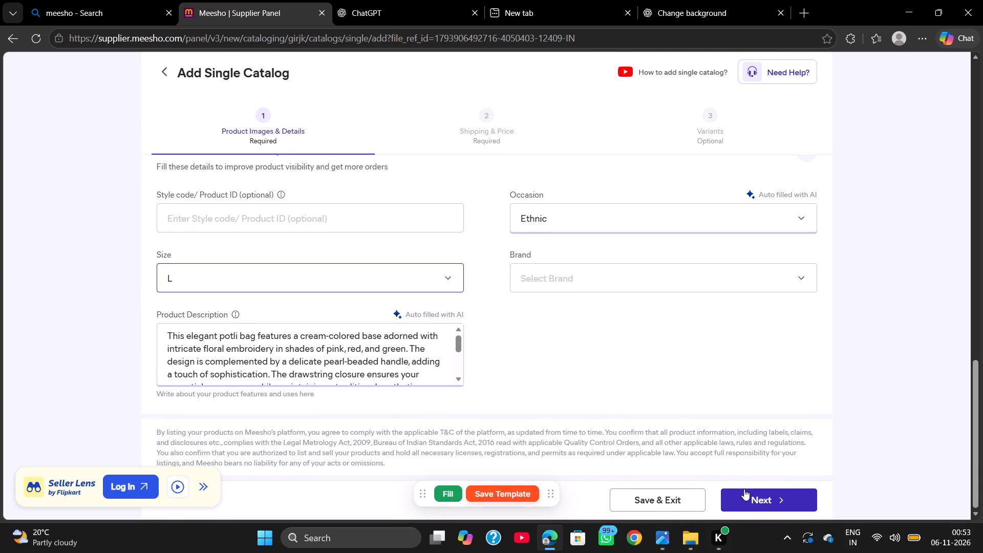
{"action": "left_click", "coordinate": [744, 489]}
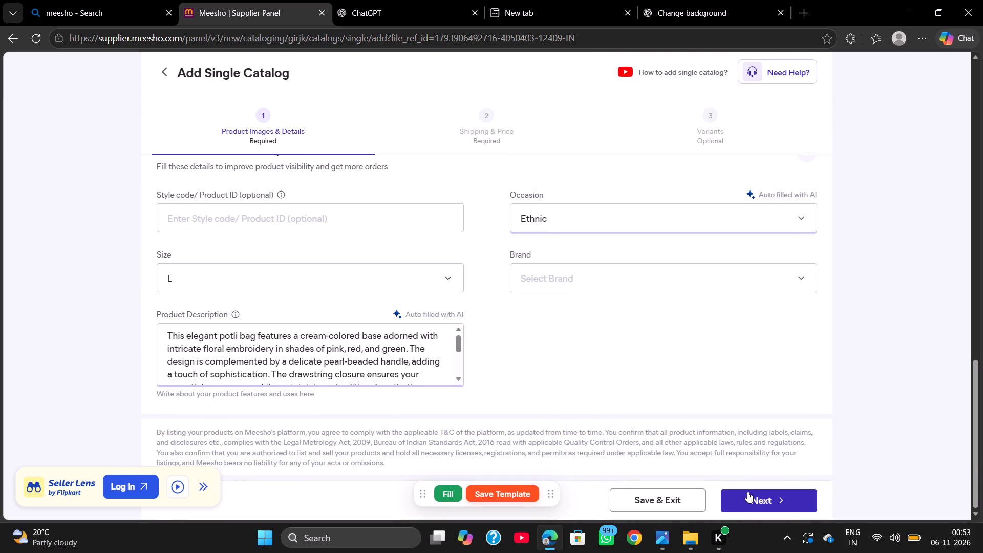
{"action": "left_click", "coordinate": [756, 496]}
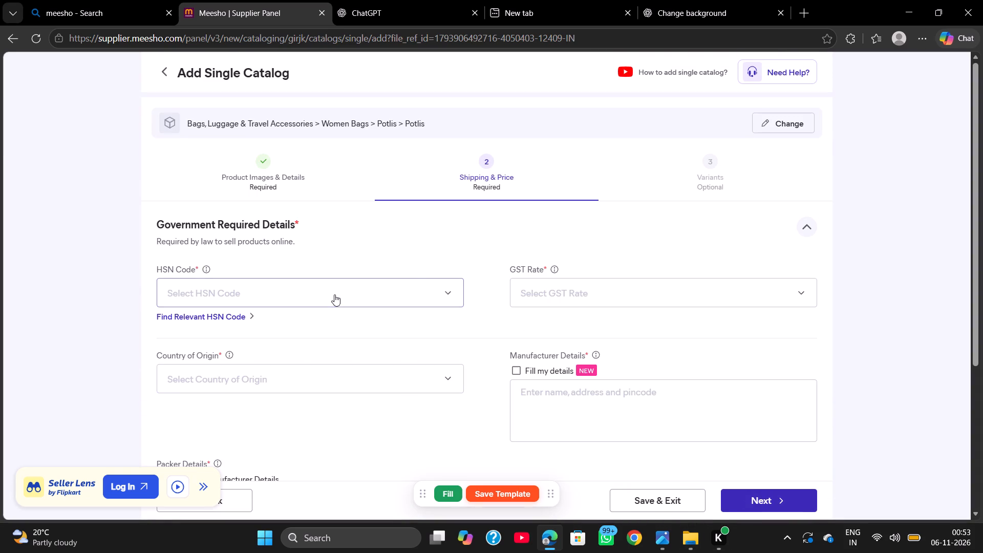
Fill in the government required details with HSN Code 4202, GST Rate 18 and Country of Origin India.
{"action": "left_click", "coordinate": [334, 295]}
{"action": "left_click", "coordinate": [200, 350]}
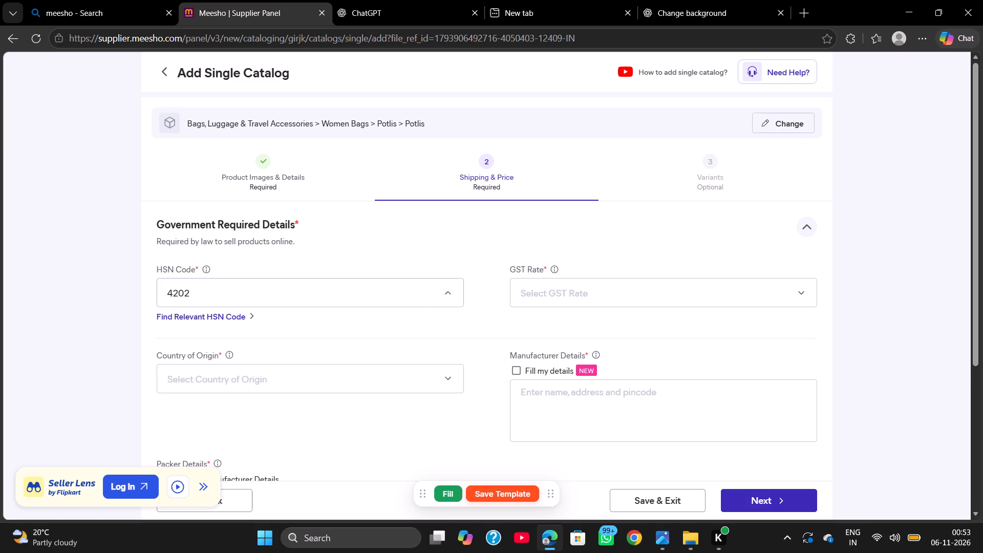
{"action": "left_click", "coordinate": [540, 303]}
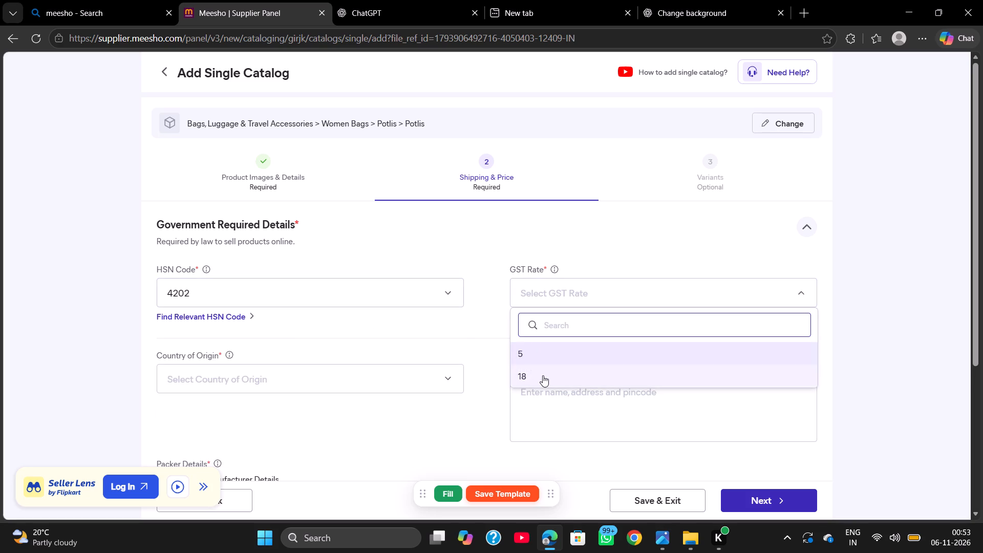
{"action": "left_click", "coordinate": [544, 378]}
{"action": "left_click", "coordinate": [350, 381]}
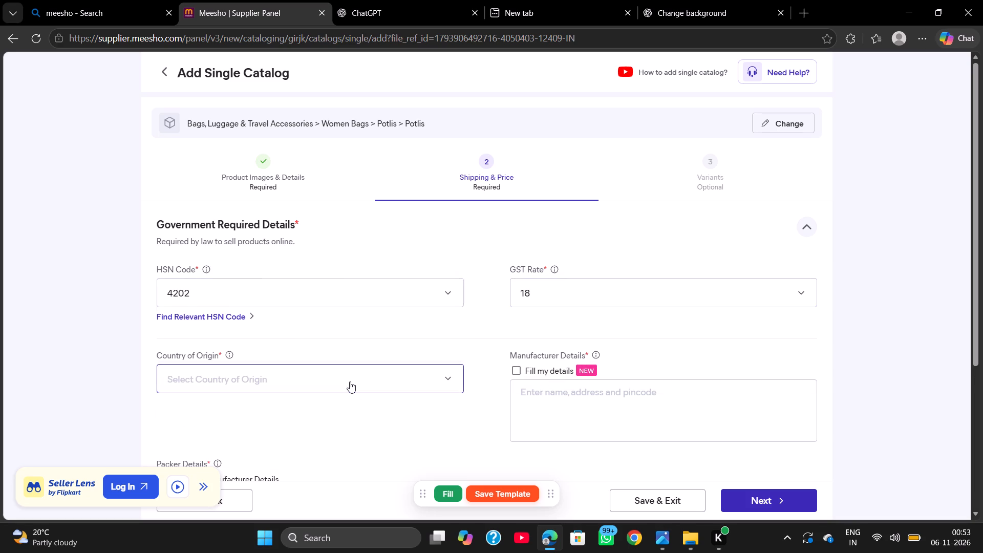
{"action": "left_click", "coordinate": [199, 221]}
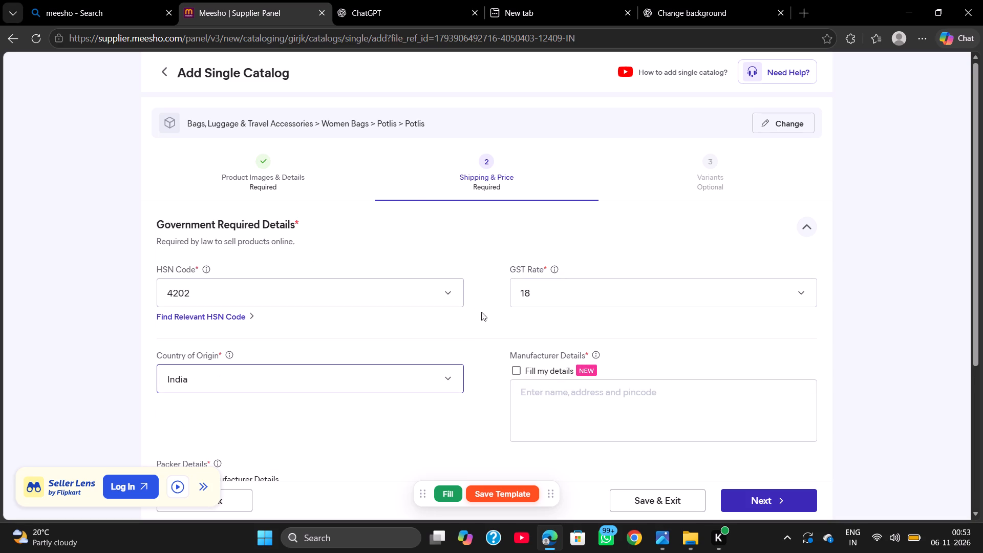
Fill the Manufacturer Details from the saved seller details and make the Packer Details the same.
{"action": "left_click", "coordinate": [514, 369]}
{"action": "scroll", "coordinate": [514, 369], "scroll_direction": "down", "scroll_amount": 2}
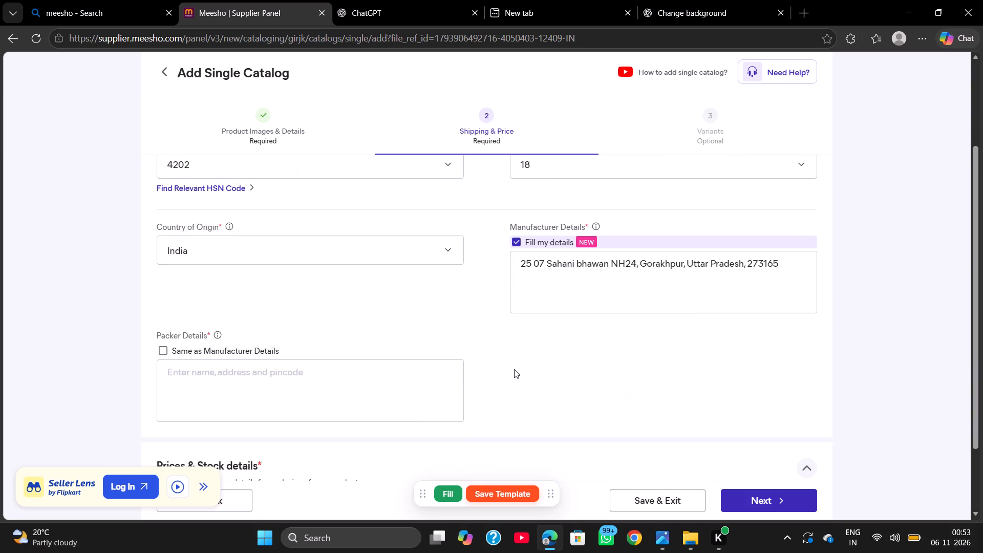
{"action": "left_click", "coordinate": [161, 351]}
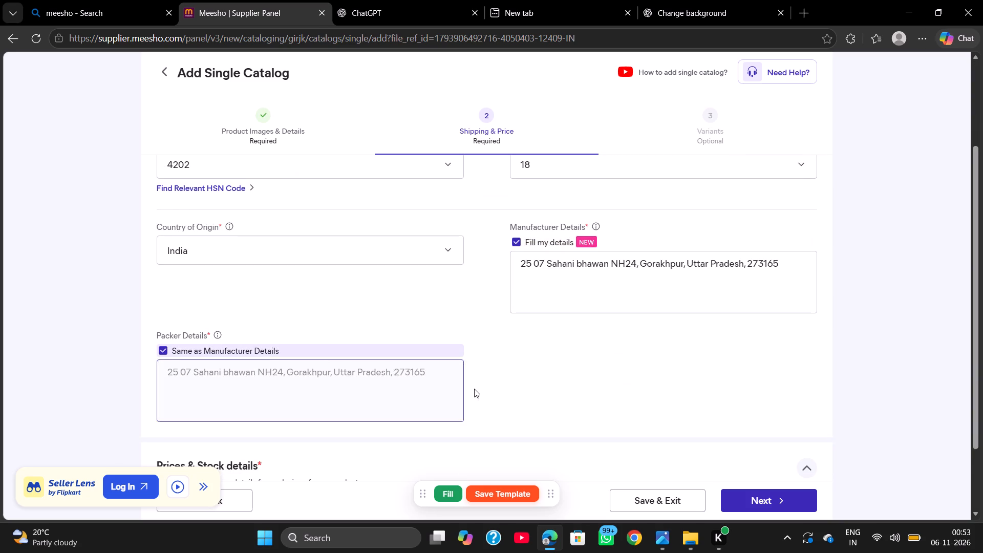
Apply Free Size as the product's size in Prices & Stock details.
{"action": "scroll", "coordinate": [474, 389], "scroll_direction": "down", "scroll_amount": 2}
{"action": "left_click", "coordinate": [223, 442]}
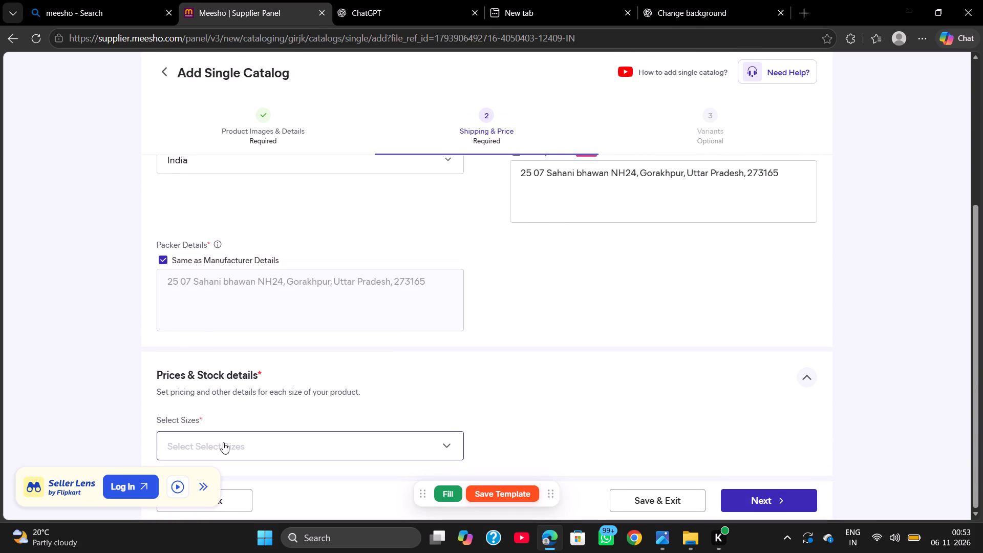
{"action": "left_click", "coordinate": [203, 376]}
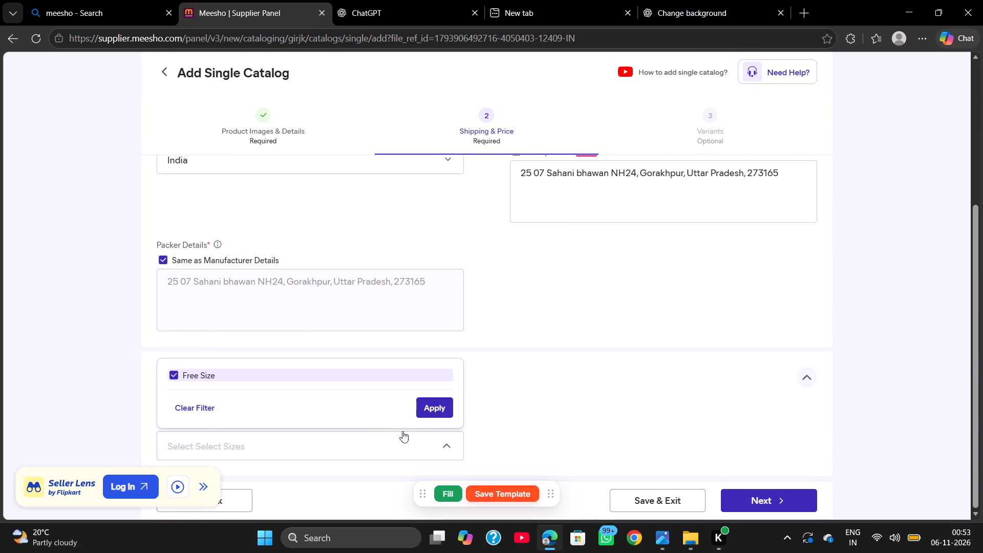
{"action": "left_click", "coordinate": [433, 410]}
For Free Size, set Meesho Price to 150, Wrong/Defective Returns Price to 148, MRP to 349 and Stock to 1000.
{"action": "scroll", "coordinate": [518, 386], "scroll_direction": "down", "scroll_amount": 2}
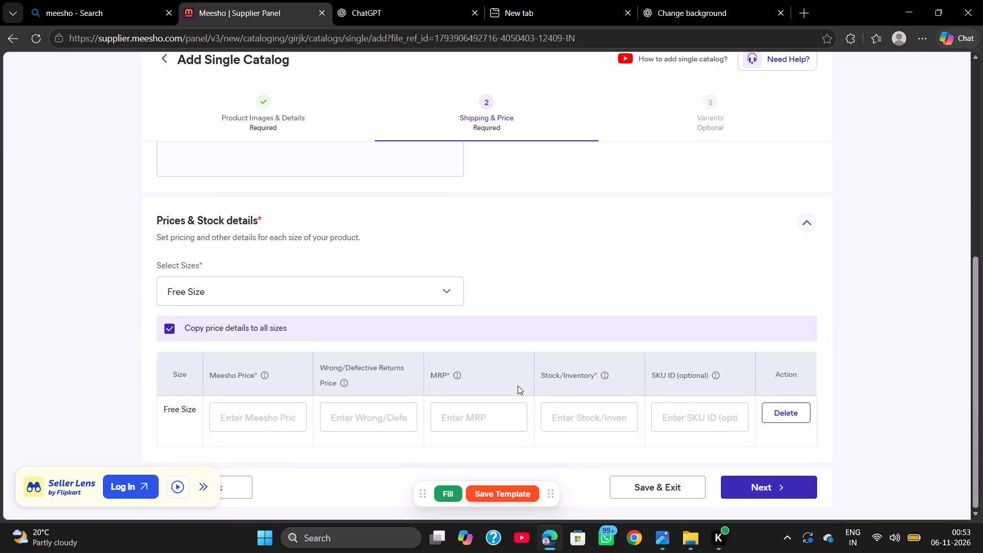
{"action": "scroll", "coordinate": [518, 386], "scroll_direction": "down", "scroll_amount": 1}
{"action": "left_click", "coordinate": [253, 428]}
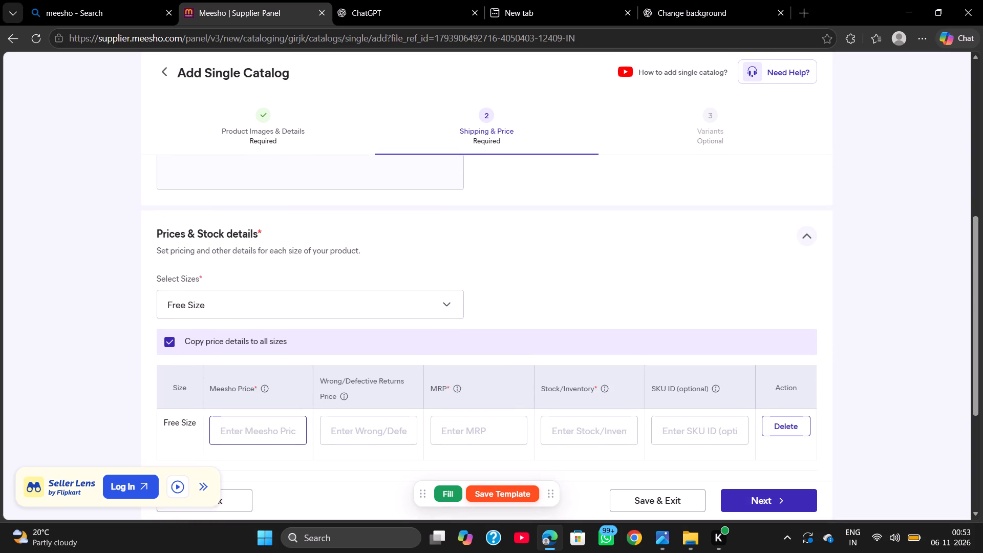
{"action": "left_click", "coordinate": [253, 428]}
{"action": "type", "text": "150"}
{"action": "left_click", "coordinate": [348, 430]}
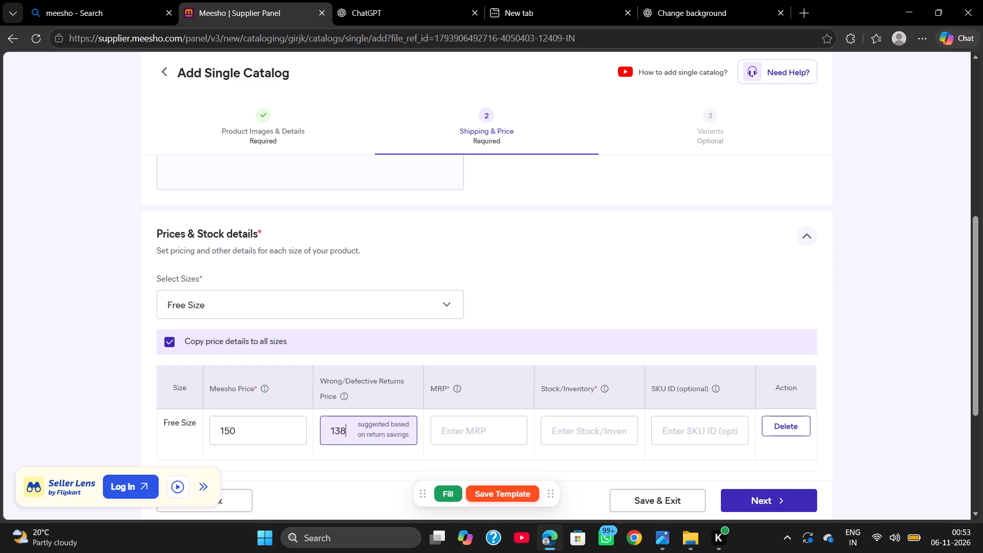
{"action": "left_click", "coordinate": [341, 431]}
{"action": "key", "text": "BackSpace"}
{"action": "key", "text": "4"}
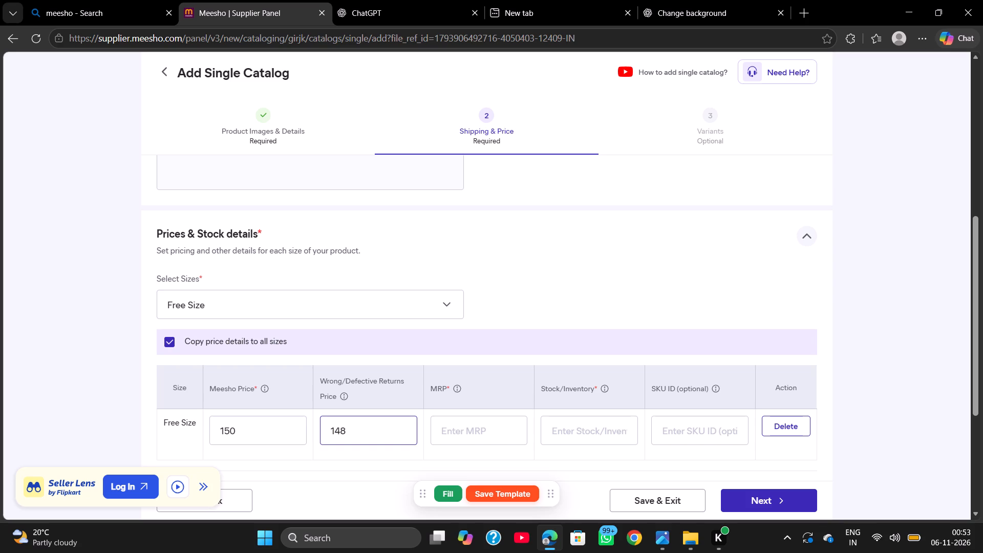
{"action": "left_click", "coordinate": [463, 437]}
{"action": "left_click", "coordinate": [463, 437]}
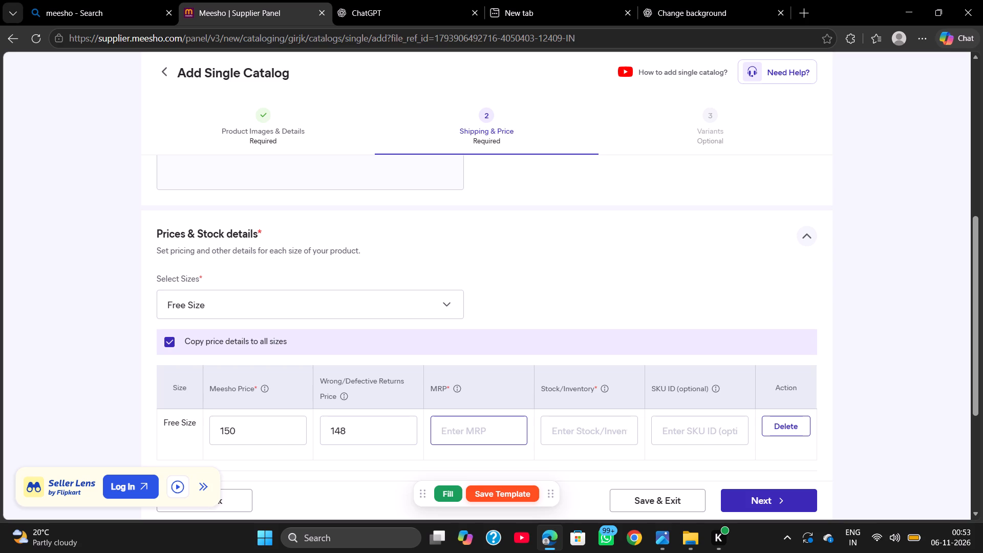
{"action": "key", "text": "3"}
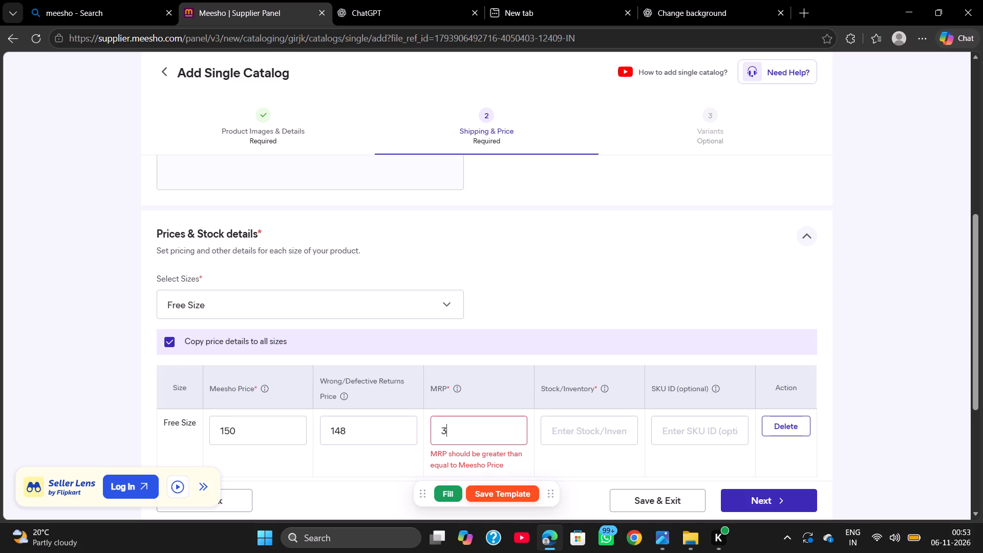
{"action": "type", "text": "49"}
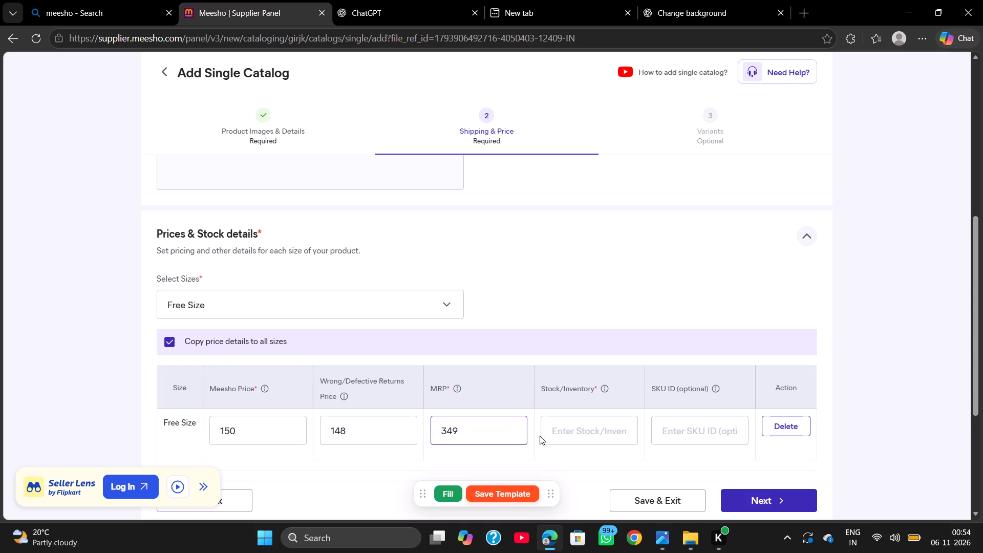
{"action": "left_click", "coordinate": [555, 434]}
{"action": "key", "text": "1"}
{"action": "type", "text": "000"}
Continue past Shipping & Price and submit the potli catalog without adding any variants.
{"action": "scroll", "coordinate": [651, 427], "scroll_direction": "down", "scroll_amount": 3}
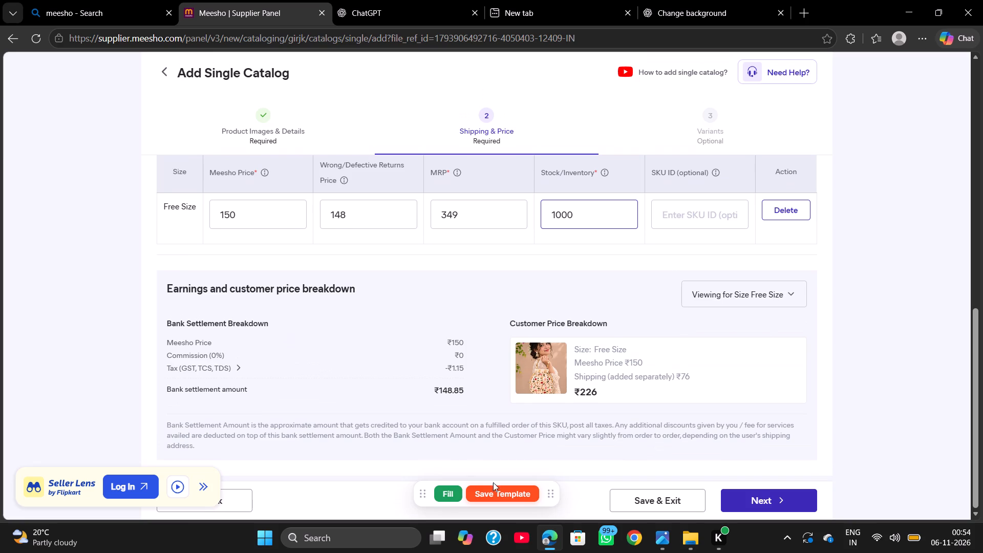
{"action": "left_click", "coordinate": [774, 505]}
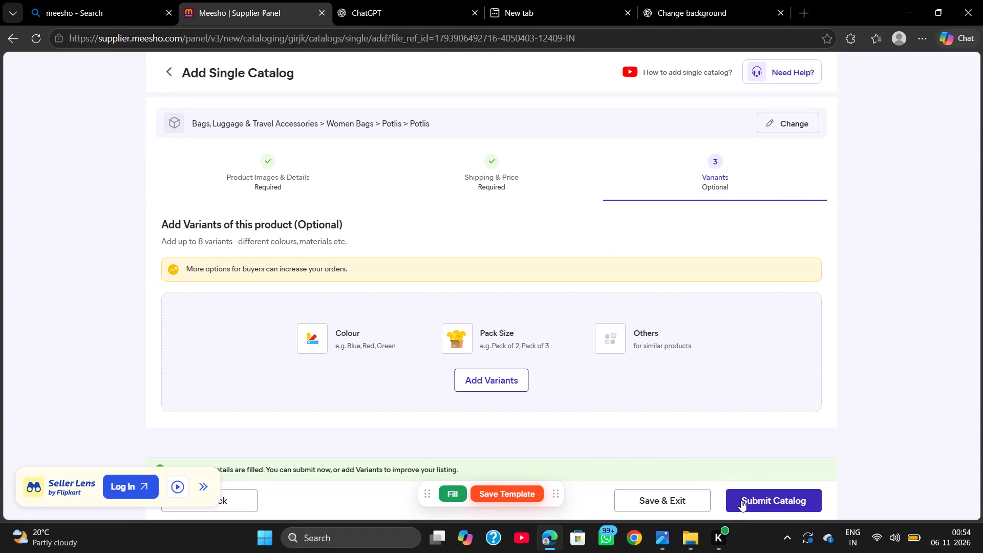
{"action": "left_click", "coordinate": [741, 500]}
{"action": "left_click", "coordinate": [517, 362]}
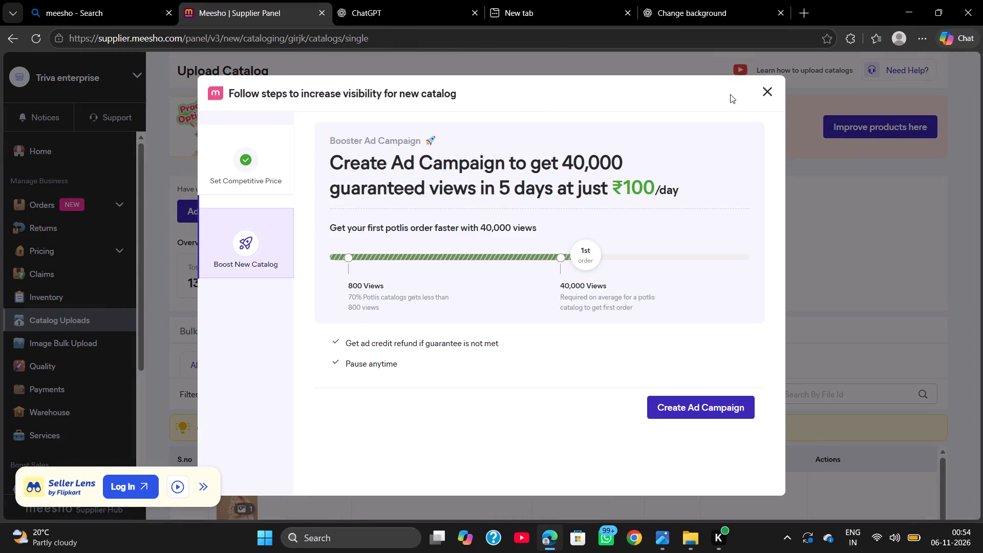
Dismiss the booster ad campaign offer and return to the supplier home page.
{"action": "left_click", "coordinate": [765, 90]}
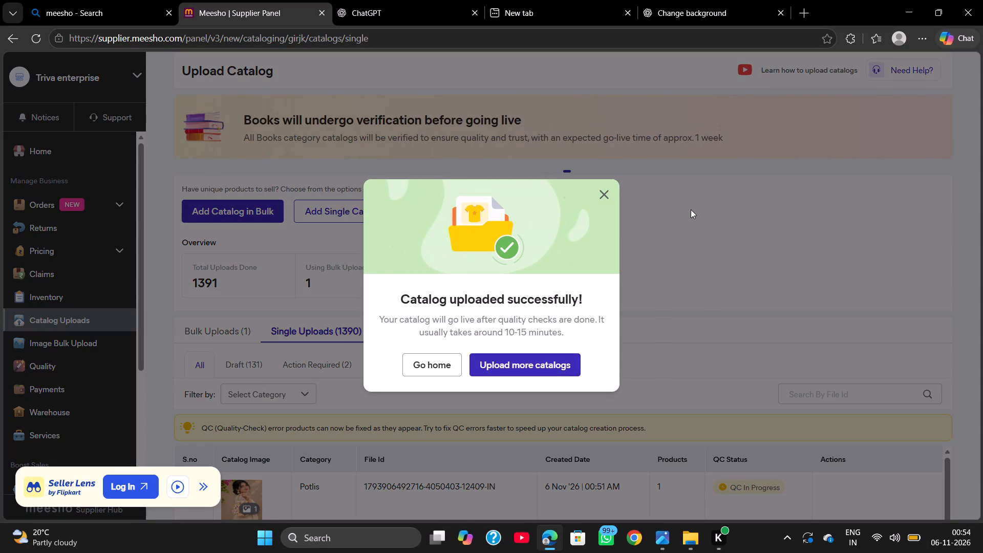
{"action": "left_click", "coordinate": [427, 351]}
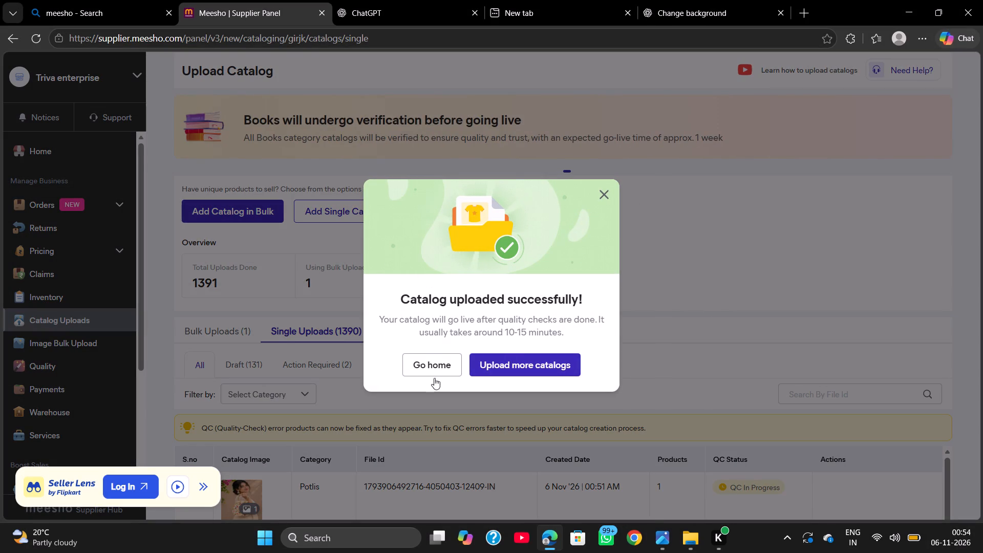
{"action": "left_click", "coordinate": [433, 370]}
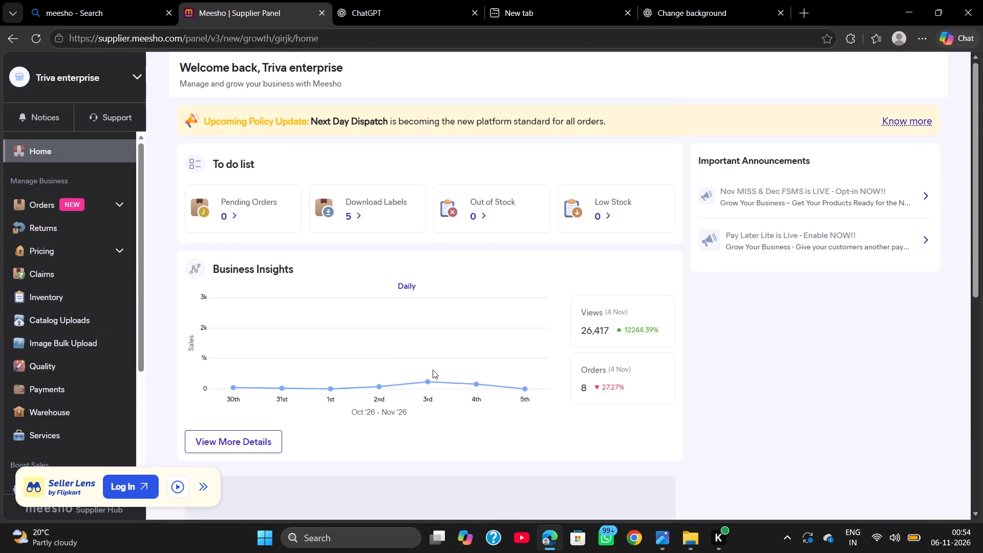
Open the to-do list's Download Labels orders, select every Ready to Ship order and download their labels without the manifest.
{"action": "left_click", "coordinate": [365, 225]}
{"action": "scroll", "coordinate": [292, 395], "scroll_direction": "down", "scroll_amount": 1}
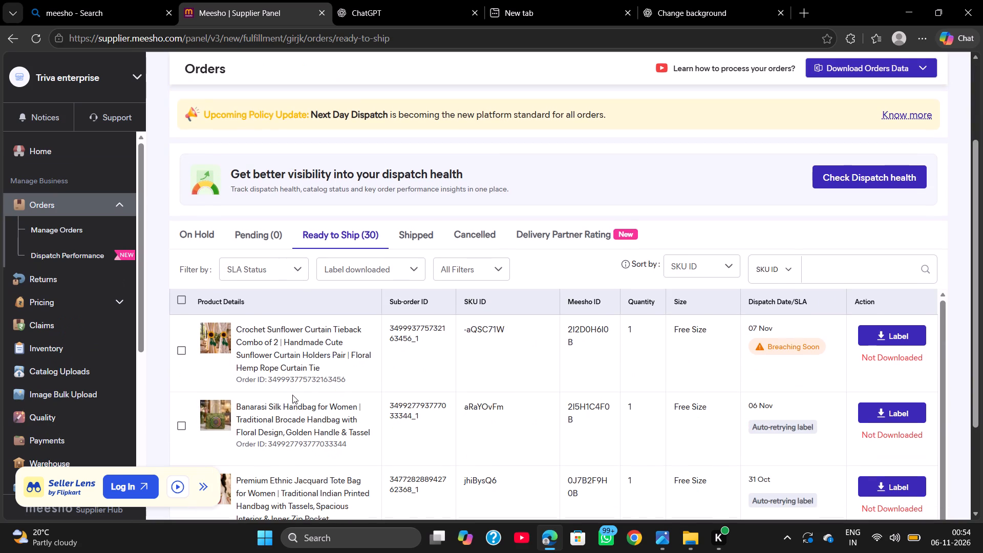
{"action": "left_click", "coordinate": [183, 301]}
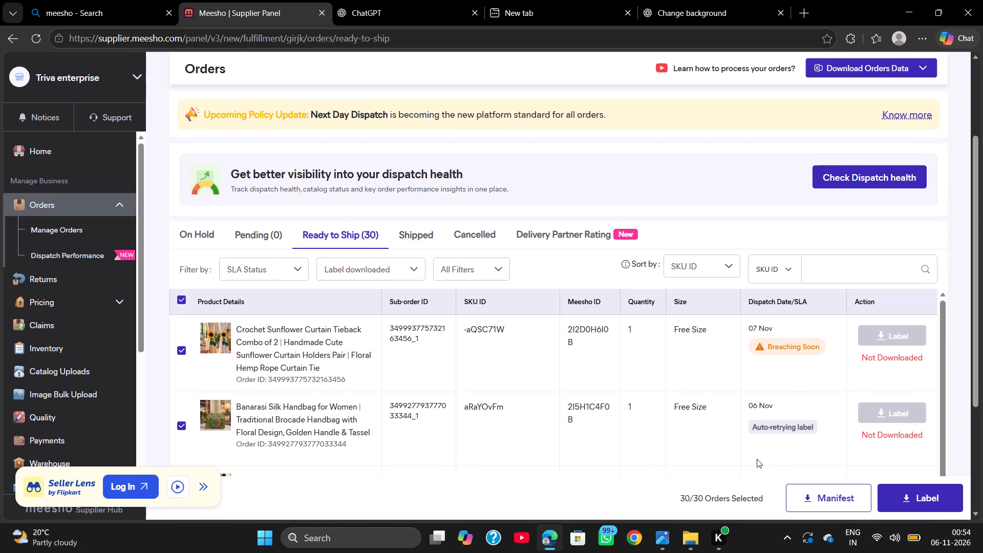
{"action": "left_click", "coordinate": [917, 491]}
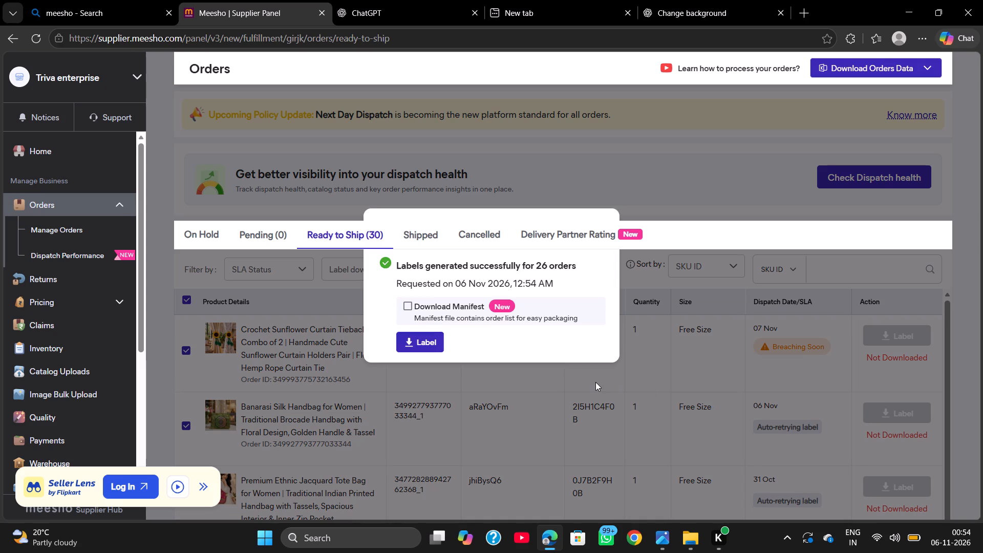
{"action": "left_click", "coordinate": [431, 333]}
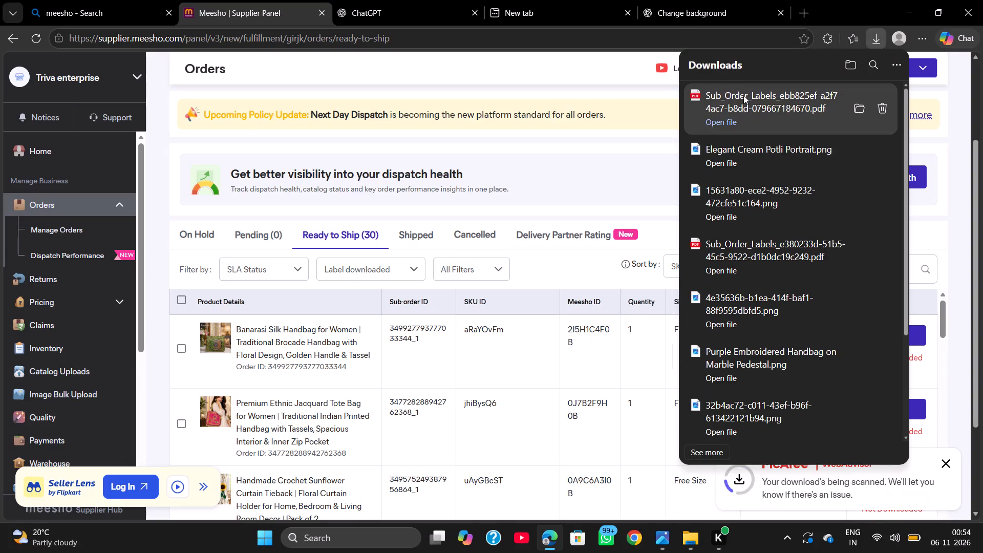
Open the newly downloaded Sub_Order_Labels PDF and review the shipping labels page by page from page 1 to page 8.
{"action": "left_click", "coordinate": [771, 94]}
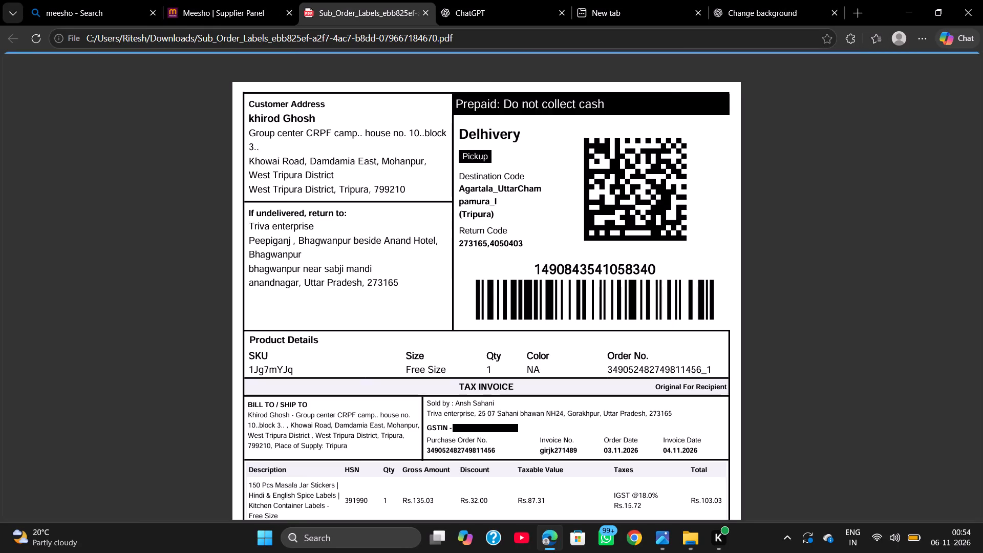
{"action": "key", "text": "Down"}
{"action": "key", "text": "Down"}
{"action": "key", "text": "Down"}
{"action": "key", "text": "Down"}
{"action": "key", "text": "Down"}
{"action": "key", "text": "Down"}
{"action": "key", "text": "Down"}
{"action": "key", "text": "Down"}
{"action": "key", "text": "Down"}
{"action": "key", "text": "Down"}
{"action": "key", "text": "Down"}
{"action": "key", "text": "Down"}
{"action": "key", "text": "Down"}
{"action": "key", "text": "Down"}
{"action": "key", "text": "Down"}
{"action": "key", "text": "Down"}
{"action": "key", "text": "Down"}
{"action": "key", "text": "Down"}
{"action": "key", "text": "Down"}
{"action": "key", "text": "Down"}
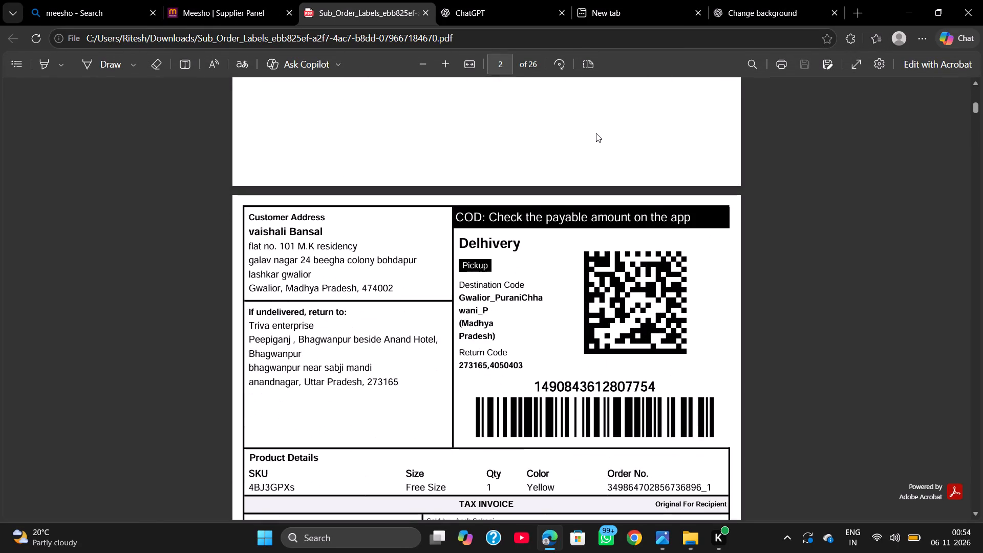
{"action": "key", "text": "Down"}
{"action": "key", "text": "Down"}
{"action": "key", "text": "Down"}
{"action": "key", "text": "Down"}
{"action": "key", "text": "Down"}
{"action": "key", "text": "Down"}
{"action": "key", "text": "Down"}
{"action": "key", "text": "Down"}
{"action": "key", "text": "Down"}
{"action": "key", "text": "Down"}
{"action": "key", "text": "Down"}
{"action": "key", "text": "Down"}
{"action": "key", "text": "Down"}
{"action": "key", "text": "Down"}
{"action": "key", "text": "Down"}
{"action": "key", "text": "Down"}
{"action": "key", "text": "Down"}
{"action": "key", "text": "Down"}
{"action": "key", "text": "Down"}
{"action": "key", "text": "Down"}
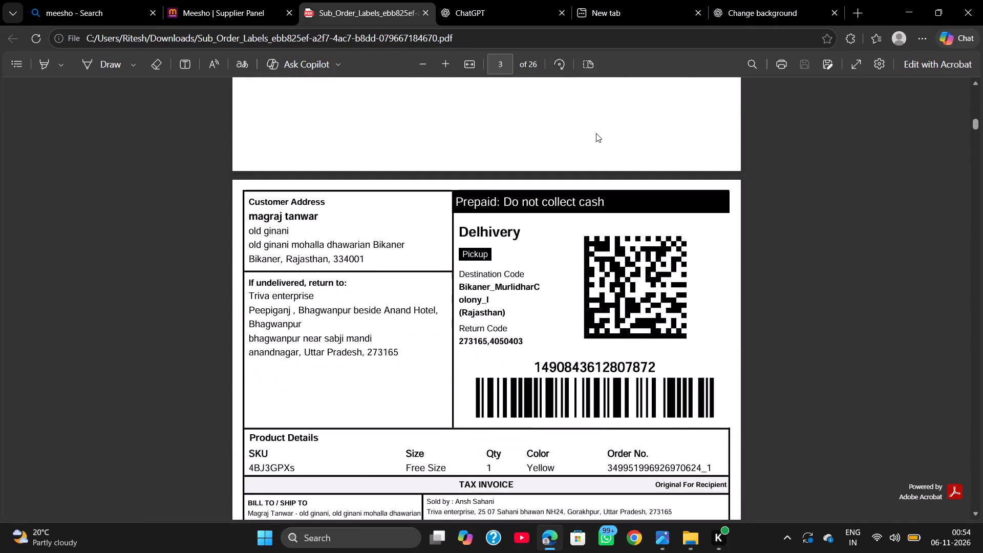
{"action": "key", "text": "Down"}
{"action": "key", "text": "Down"}
{"action": "key", "text": "Down"}
{"action": "key", "text": "Down"}
{"action": "key", "text": "Down"}
{"action": "key", "text": "Down"}
{"action": "key", "text": "Down"}
{"action": "key", "text": "Down"}
{"action": "key", "text": "Down"}
{"action": "key", "text": "Down"}
{"action": "key", "text": "Down"}
{"action": "key", "text": "Down"}
{"action": "key", "text": "Down"}
{"action": "key", "text": "Down"}
{"action": "key", "text": "Down"}
{"action": "key", "text": "Down"}
{"action": "key", "text": "Down"}
{"action": "key", "text": "Down"}
{"action": "key", "text": "Down"}
{"action": "key", "text": "Down"}
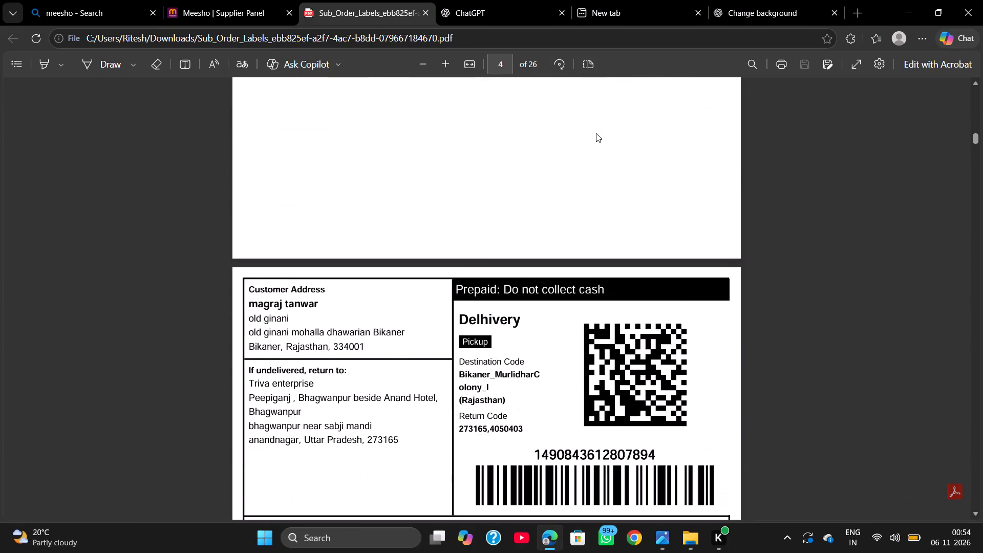
{"action": "key", "text": "Down"}
{"action": "key", "text": "Down"}
{"action": "key", "text": "Down"}
{"action": "key", "text": "Down"}
{"action": "key", "text": "Down"}
{"action": "key", "text": "Down"}
{"action": "key", "text": "Down"}
{"action": "key", "text": "Down"}
{"action": "key", "text": "Down"}
{"action": "key", "text": "Down"}
{"action": "key", "text": "Down"}
{"action": "key", "text": "Down"}
{"action": "key", "text": "Down"}
{"action": "key", "text": "Down"}
{"action": "key", "text": "Down"}
{"action": "key", "text": "Down"}
{"action": "key", "text": "Down"}
{"action": "key", "text": "Down"}
{"action": "key", "text": "Down"}
{"action": "key", "text": "Down"}
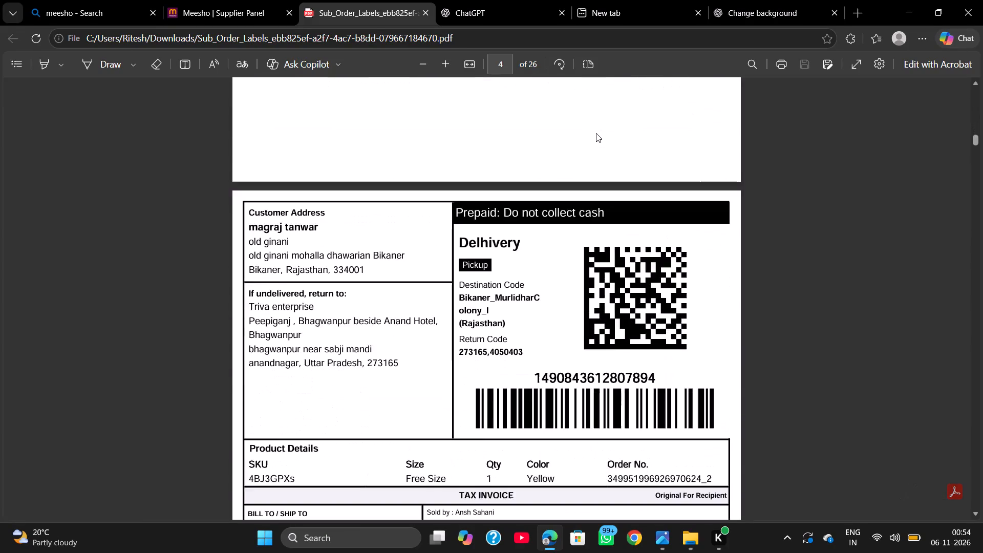
{"action": "key", "text": "Down"}
{"action": "key", "text": "Down"}
{"action": "key", "text": "Down"}
{"action": "key", "text": "Down"}
{"action": "key", "text": "Down"}
{"action": "key", "text": "Down"}
{"action": "key", "text": "Down"}
{"action": "key", "text": "Down"}
{"action": "key", "text": "Down"}
{"action": "key", "text": "Down"}
{"action": "key", "text": "Down"}
{"action": "key", "text": "Down"}
{"action": "key", "text": "Down"}
{"action": "key", "text": "Down"}
{"action": "key", "text": "Down"}
{"action": "key", "text": "Down"}
{"action": "key", "text": "Down"}
{"action": "key", "text": "Down"}
{"action": "key", "text": "Down"}
{"action": "key", "text": "Down"}
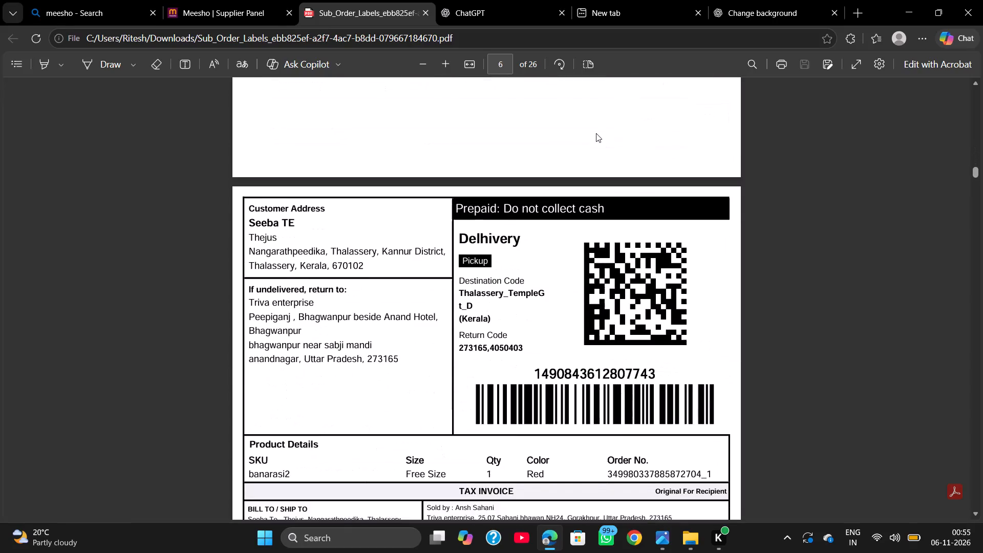
{"action": "key", "text": "Down"}
{"action": "key", "text": "Down"}
{"action": "key", "text": "Down"}
{"action": "key", "text": "Down"}
{"action": "key", "text": "Down"}
{"action": "key", "text": "Down"}
{"action": "key", "text": "Down"}
{"action": "key", "text": "Down"}
{"action": "key", "text": "Down"}
{"action": "key", "text": "Down"}
{"action": "key", "text": "Down"}
{"action": "key", "text": "Down"}
{"action": "key", "text": "Down"}
{"action": "key", "text": "Down"}
{"action": "key", "text": "Down"}
{"action": "key", "text": "Down"}
{"action": "key", "text": "Down"}
{"action": "key", "text": "Down"}
{"action": "key", "text": "Down"}
{"action": "key", "text": "Down"}
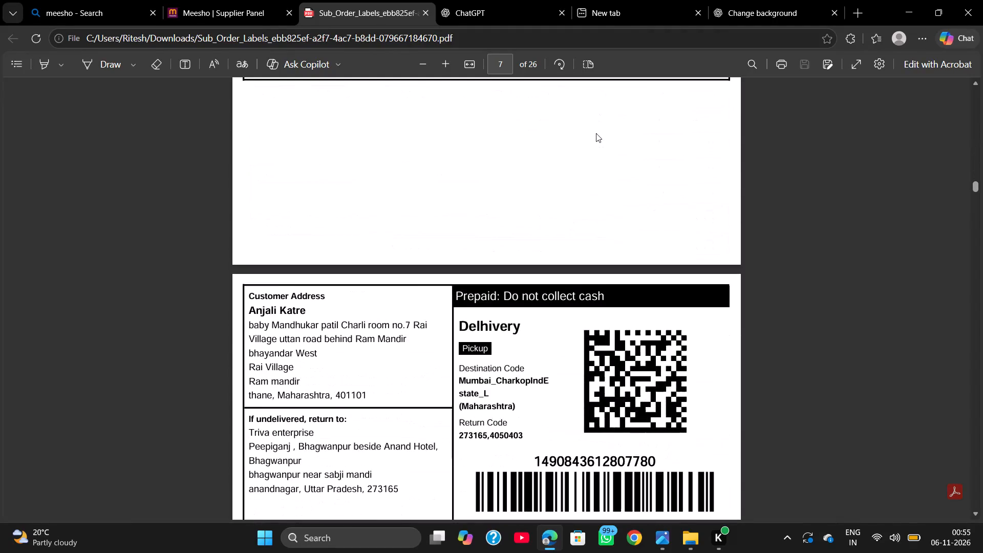
{"action": "key", "text": "Down"}
{"action": "key", "text": "Down"}
{"action": "key", "text": "Down"}
{"action": "key", "text": "Down"}
{"action": "key", "text": "Down"}
{"action": "key", "text": "Down"}
{"action": "key", "text": "Down"}
{"action": "key", "text": "Down"}
{"action": "key", "text": "Down"}
{"action": "key", "text": "Down"}
{"action": "key", "text": "Down"}
{"action": "key", "text": "Down"}
{"action": "key", "text": "Down"}
{"action": "key", "text": "Down"}
{"action": "key", "text": "Down"}
{"action": "key", "text": "Down"}
{"action": "key", "text": "Down"}
{"action": "key", "text": "Down"}
{"action": "key", "text": "Down"}
{"action": "key", "text": "Down"}
{"action": "key", "text": "Down"}
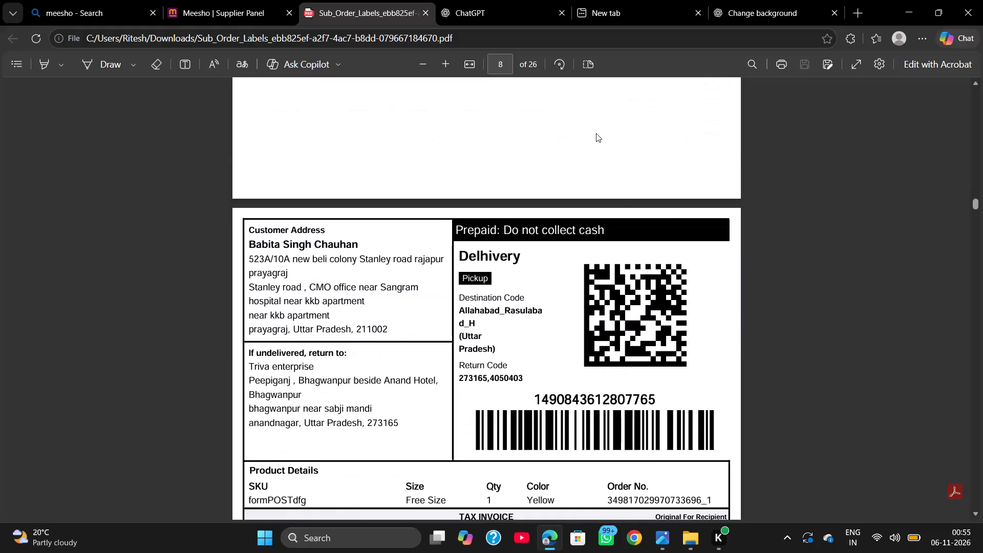
Continue reviewing the shipping labels in the Sub_Order_Labels PDF page by page, from page 8 to page 14.
{"action": "key", "text": "Down"}
{"action": "key", "text": "Down"}
{"action": "key", "text": "Down"}
{"action": "key", "text": "Down"}
{"action": "key", "text": "Down"}
{"action": "key", "text": "Down"}
{"action": "key", "text": "Down"}
{"action": "key", "text": "Down"}
{"action": "key", "text": "Down"}
{"action": "key", "text": "Down"}
{"action": "key", "text": "Down"}
{"action": "key", "text": "Down"}
{"action": "key", "text": "Down"}
{"action": "key", "text": "Down"}
{"action": "key", "text": "Down"}
{"action": "key", "text": "Down"}
{"action": "key", "text": "Down"}
{"action": "key", "text": "Down"}
{"action": "key", "text": "Down"}
{"action": "key", "text": "Down"}
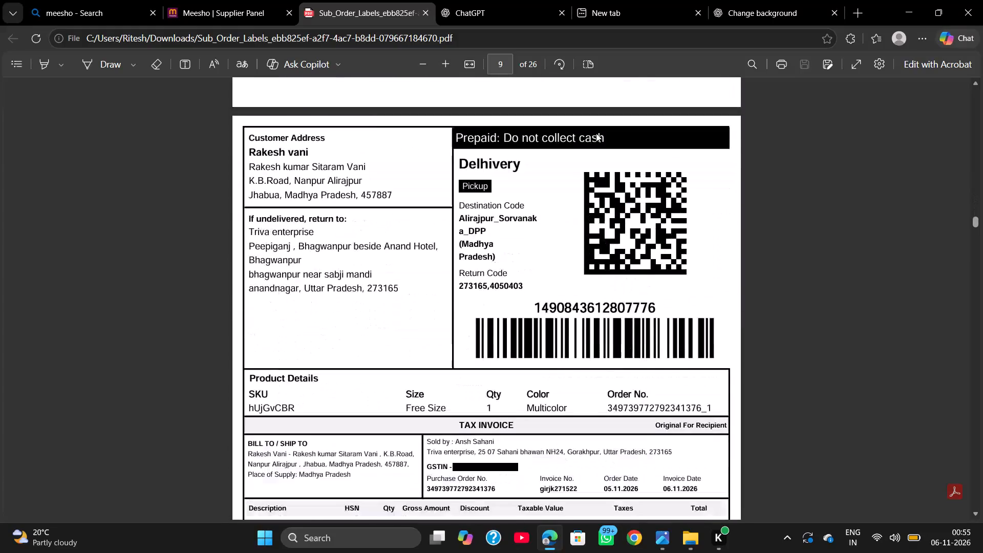
{"action": "key", "text": "Down"}
{"action": "key", "text": "Down"}
{"action": "key", "text": "Down"}
{"action": "key", "text": "Down"}
{"action": "key", "text": "Down"}
{"action": "key", "text": "Down"}
{"action": "key", "text": "Down"}
{"action": "key", "text": "Down"}
{"action": "key", "text": "Down"}
{"action": "key", "text": "Down"}
{"action": "key", "text": "Down"}
{"action": "key", "text": "Down"}
{"action": "key", "text": "Down"}
{"action": "key", "text": "Down"}
{"action": "key", "text": "Down"}
{"action": "key", "text": "Down"}
{"action": "key", "text": "Down"}
{"action": "key", "text": "Down"}
{"action": "key", "text": "Down"}
{"action": "key", "text": "Down"}
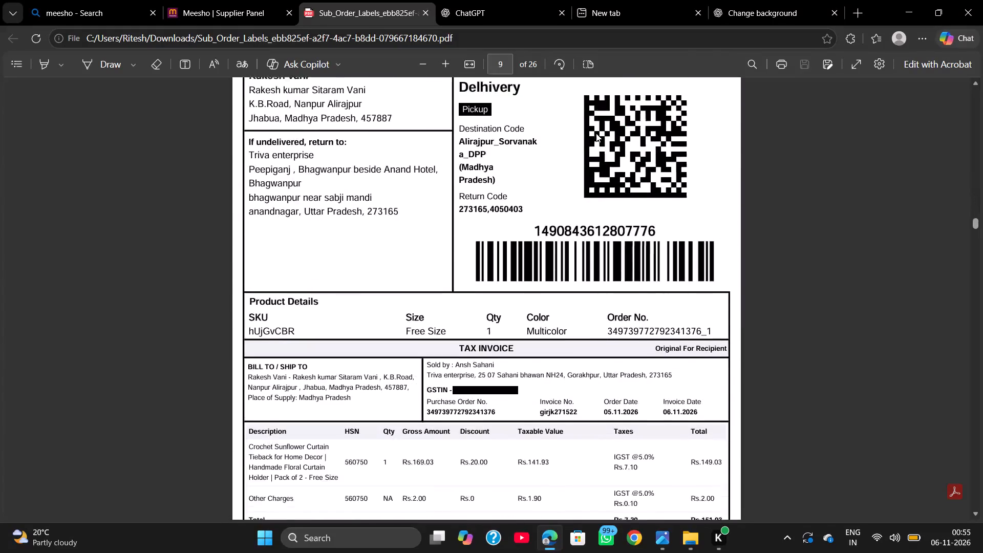
{"action": "key", "text": "Down"}
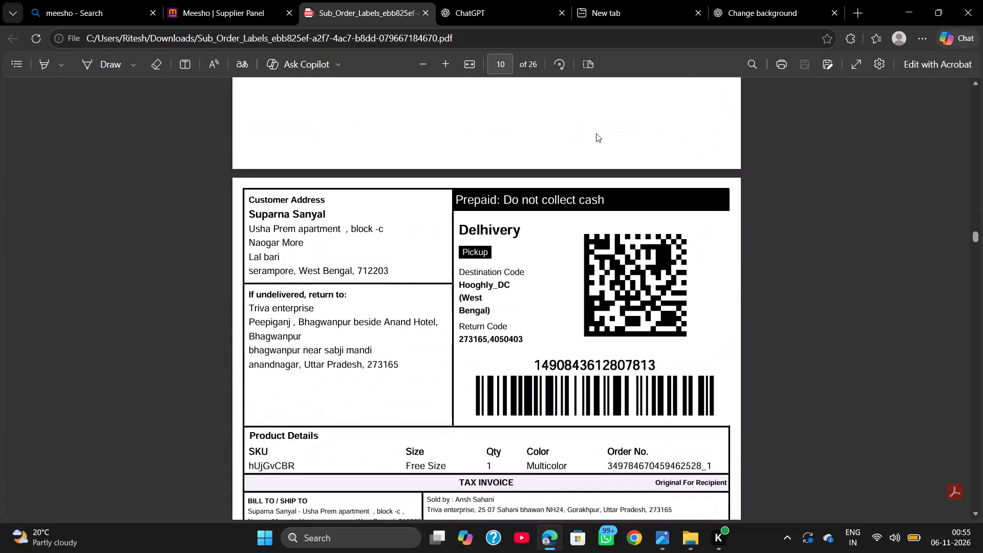
{"action": "key", "text": "Down"}
{"action": "key", "text": "Down"}
{"action": "key", "text": "Down"}
{"action": "key", "text": "Down"}
{"action": "key", "text": "Down"}
{"action": "key", "text": "Down"}
{"action": "key", "text": "Down"}
{"action": "key", "text": "Down"}
{"action": "key", "text": "Down"}
{"action": "key", "text": "Down"}
{"action": "key", "text": "Down"}
{"action": "key", "text": "Down"}
{"action": "key", "text": "Down"}
{"action": "key", "text": "Down"}
{"action": "key", "text": "Down"}
{"action": "key", "text": "Down"}
{"action": "key", "text": "Down"}
{"action": "key", "text": "Down"}
{"action": "key", "text": "Down"}
{"action": "key", "text": "Down"}
{"action": "key", "text": "Down"}
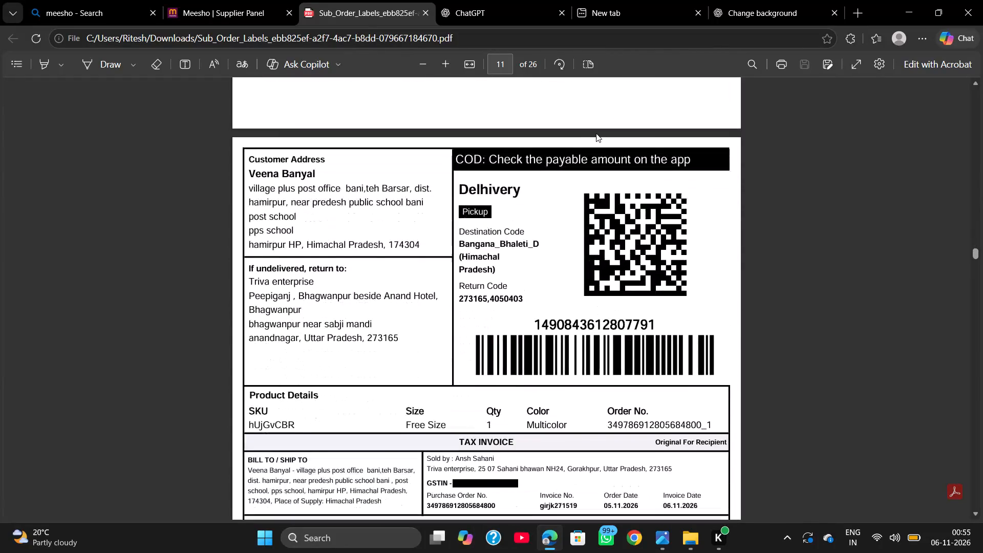
{"action": "key", "text": "Down"}
{"action": "key", "text": "Down"}
{"action": "key", "text": "Down"}
{"action": "key", "text": "Down"}
{"action": "key", "text": "Down"}
{"action": "key", "text": "Down"}
{"action": "key", "text": "Down"}
{"action": "key", "text": "Down"}
{"action": "key", "text": "Down"}
{"action": "key", "text": "Down"}
{"action": "key", "text": "Down"}
{"action": "key", "text": "Down"}
{"action": "key", "text": "Down"}
{"action": "key", "text": "Down"}
{"action": "key", "text": "Down"}
{"action": "key", "text": "Down"}
{"action": "key", "text": "Down"}
{"action": "key", "text": "Down"}
{"action": "key", "text": "Down"}
{"action": "key", "text": "Down"}
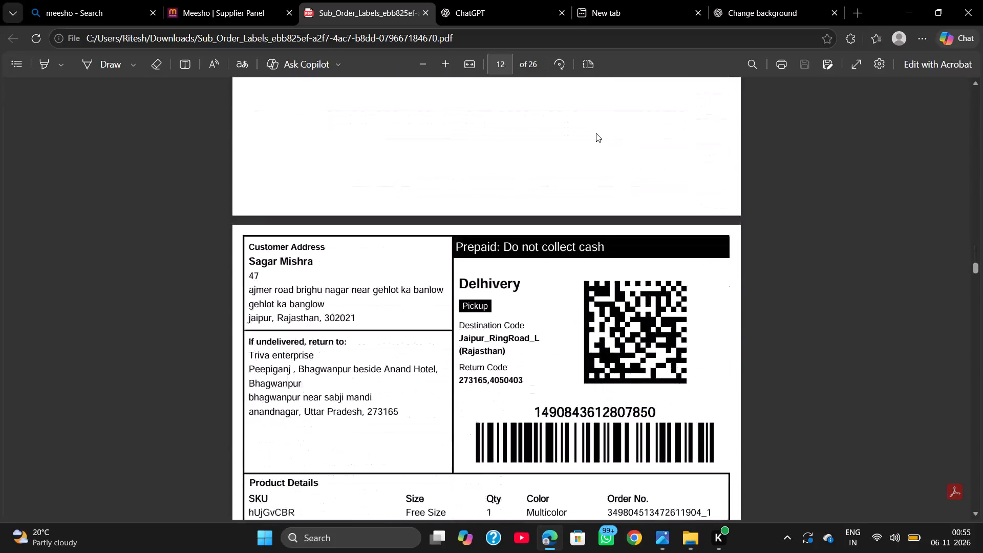
{"action": "key", "text": "Down"}
{"action": "key", "text": "Down"}
{"action": "key", "text": "Down"}
{"action": "key", "text": "Down"}
{"action": "key", "text": "Down"}
{"action": "key", "text": "Down"}
{"action": "key", "text": "Down"}
{"action": "key", "text": "Down"}
{"action": "key", "text": "Down"}
{"action": "key", "text": "Down"}
{"action": "key", "text": "Down"}
{"action": "key", "text": "Down"}
{"action": "key", "text": "Down"}
{"action": "key", "text": "Down"}
{"action": "key", "text": "Down"}
{"action": "key", "text": "Down"}
{"action": "key", "text": "Down"}
{"action": "key", "text": "Down"}
{"action": "key", "text": "Down"}
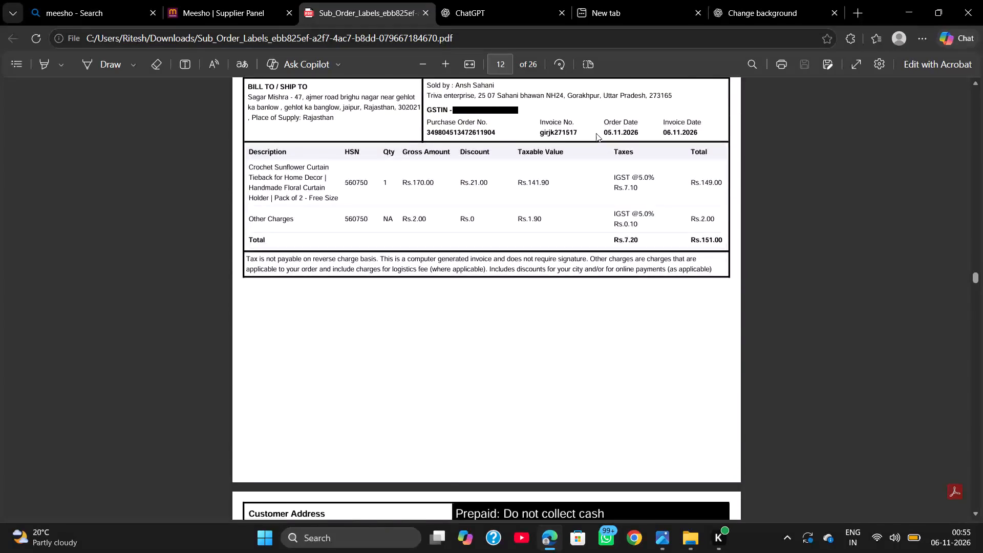
{"action": "key", "text": "Down"}
{"action": "key", "text": "Down"}
{"action": "key", "text": "Down"}
{"action": "key", "text": "Down"}
{"action": "key", "text": "Down"}
{"action": "key", "text": "Down"}
{"action": "key", "text": "Down"}
{"action": "key", "text": "Down"}
{"action": "key", "text": "Down"}
{"action": "key", "text": "Down"}
{"action": "key", "text": "Down"}
{"action": "key", "text": "Down"}
{"action": "key", "text": "Down"}
{"action": "key", "text": "Down"}
{"action": "key", "text": "Down"}
{"action": "key", "text": "Down"}
{"action": "key", "text": "Down"}
{"action": "key", "text": "Down"}
{"action": "key", "text": "Down"}
{"action": "key", "text": "Down"}
{"action": "key", "text": "Down"}
{"action": "key", "text": "Down"}
{"action": "key", "text": "Down"}
{"action": "key", "text": "Down"}
{"action": "key", "text": "Down"}
{"action": "key", "text": "Down"}
{"action": "key", "text": "Down"}
{"action": "key", "text": "Down"}
{"action": "key", "text": "Down"}
{"action": "key", "text": "Down"}
{"action": "key", "text": "Down"}
{"action": "key", "text": "Down"}
{"action": "key", "text": "Down"}
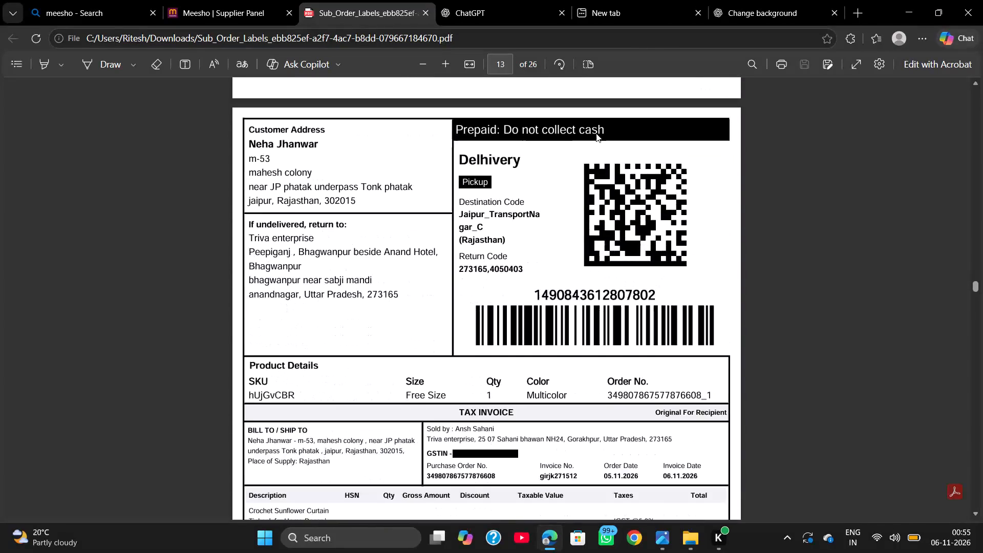
{"action": "key", "text": "Down"}
{"action": "key", "text": "Down"}
{"action": "key", "text": "Down"}
{"action": "key", "text": "Down"}
{"action": "key", "text": "Down"}
{"action": "key", "text": "Down"}
{"action": "key", "text": "Down"}
{"action": "key", "text": "Down"}
{"action": "key", "text": "Down"}
{"action": "key", "text": "Down"}
{"action": "key", "text": "Down"}
{"action": "key", "text": "Down"}
{"action": "key", "text": "Down"}
{"action": "key", "text": "Down"}
{"action": "key", "text": "Down"}
{"action": "key", "text": "Down"}
{"action": "key", "text": "Down"}
{"action": "key", "text": "Down"}
{"action": "key", "text": "Down"}
{"action": "key", "text": "Down"}
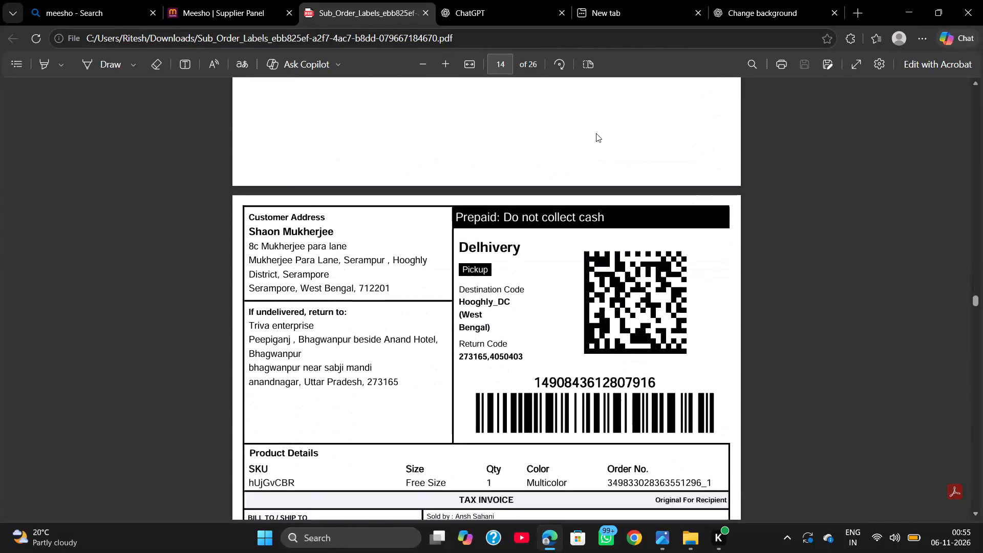
Continue reviewing the shipping labels in the Sub_Order_Labels PDF page by page, from page 14 to page 22.
{"action": "key", "text": "Down"}
{"action": "key", "text": "Down"}
{"action": "key", "text": "Down"}
{"action": "key", "text": "Down"}
{"action": "key", "text": "Down"}
{"action": "key", "text": "Down"}
{"action": "key", "text": "Down"}
{"action": "key", "text": "Down"}
{"action": "key", "text": "Down"}
{"action": "key", "text": "Down"}
{"action": "key", "text": "Down"}
{"action": "key", "text": "Down"}
{"action": "key", "text": "Down"}
{"action": "key", "text": "Down"}
{"action": "key", "text": "Down"}
{"action": "key", "text": "Down"}
{"action": "key", "text": "Down"}
{"action": "key", "text": "Down"}
{"action": "key", "text": "Down"}
{"action": "key", "text": "Down"}
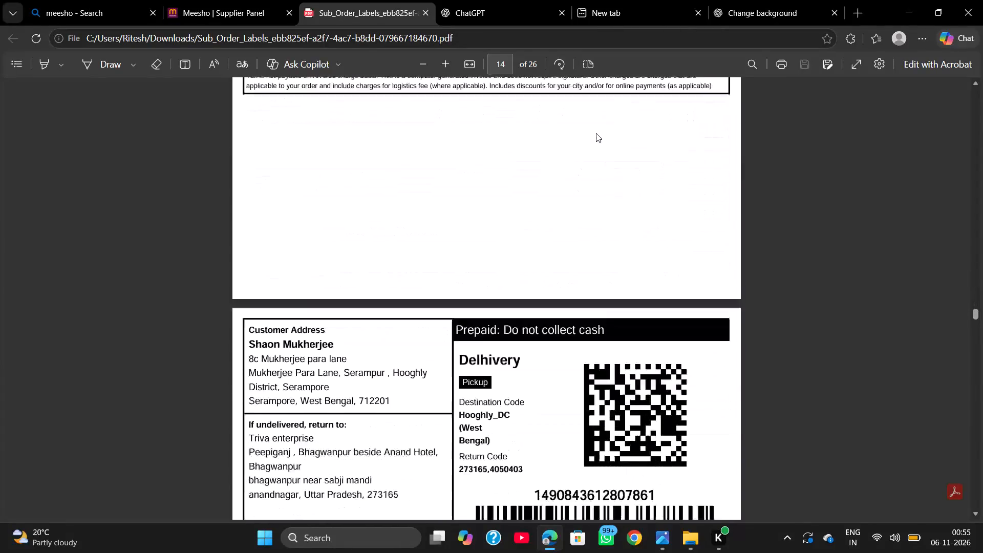
{"action": "key", "text": "Down"}
{"action": "key", "text": "Down"}
{"action": "key", "text": "Down"}
{"action": "key", "text": "Down"}
{"action": "key", "text": "Down"}
{"action": "key", "text": "Down"}
{"action": "key", "text": "Down"}
{"action": "key", "text": "Down"}
{"action": "key", "text": "Down"}
{"action": "key", "text": "Down"}
{"action": "key", "text": "Down"}
{"action": "key", "text": "Down"}
{"action": "key", "text": "Down"}
{"action": "key", "text": "Down"}
{"action": "key", "text": "Down"}
{"action": "key", "text": "Down"}
{"action": "key", "text": "Down"}
{"action": "key", "text": "Down"}
{"action": "key", "text": "Down"}
{"action": "key", "text": "Down"}
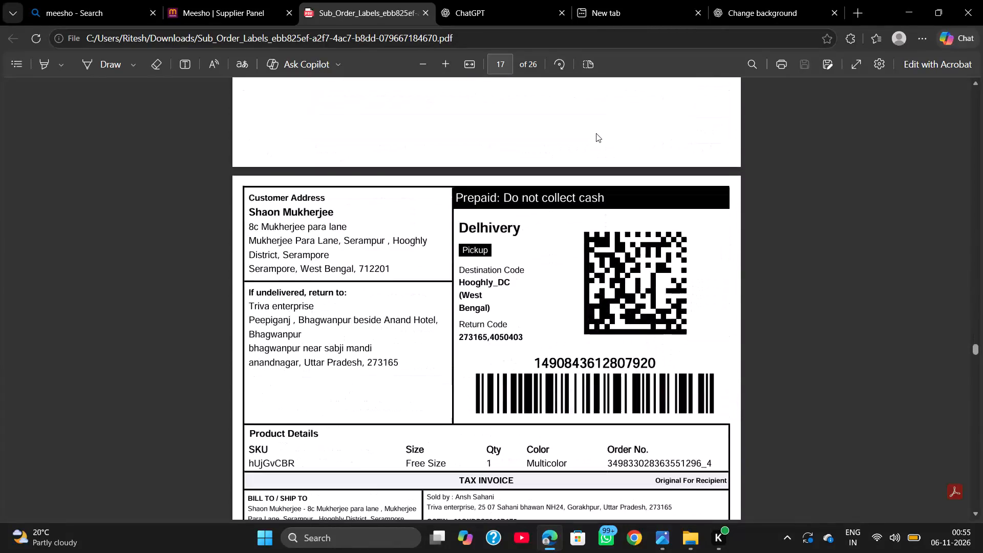
{"action": "key", "text": "Down"}
{"action": "key", "text": "Down"}
{"action": "key", "text": "Down"}
{"action": "key", "text": "Down"}
{"action": "key", "text": "Down"}
{"action": "key", "text": "Down"}
{"action": "key", "text": "Down"}
{"action": "key", "text": "Down"}
{"action": "key", "text": "Down"}
{"action": "key", "text": "Down"}
{"action": "key", "text": "Down"}
{"action": "key", "text": "Down"}
{"action": "key", "text": "Down"}
{"action": "key", "text": "Down"}
{"action": "key", "text": "Down"}
{"action": "key", "text": "Down"}
{"action": "key", "text": "Down"}
{"action": "key", "text": "Down"}
{"action": "key", "text": "Down"}
{"action": "key", "text": "Down"}
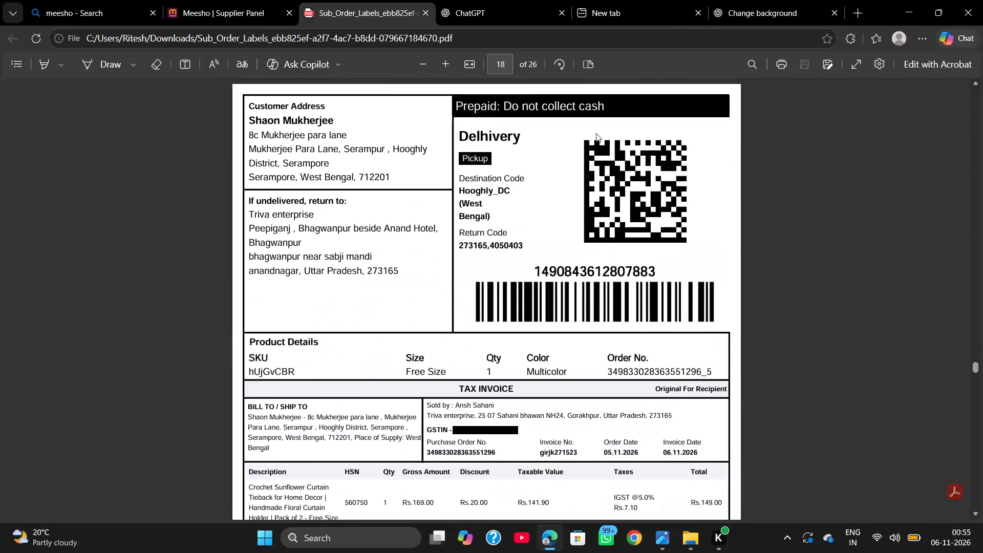
{"action": "key", "text": "Down"}
{"action": "key", "text": "Down"}
{"action": "key", "text": "Down"}
{"action": "key", "text": "Down"}
{"action": "key", "text": "Down"}
{"action": "key", "text": "Down"}
{"action": "key", "text": "Down"}
{"action": "key", "text": "Down"}
{"action": "key", "text": "Down"}
{"action": "key", "text": "Down"}
{"action": "key", "text": "Down"}
{"action": "key", "text": "Down"}
{"action": "key", "text": "Down"}
{"action": "key", "text": "Down"}
{"action": "key", "text": "Down"}
{"action": "key", "text": "Down"}
{"action": "key", "text": "Down"}
{"action": "key", "text": "Down"}
{"action": "key", "text": "Down"}
{"action": "key", "text": "Down"}
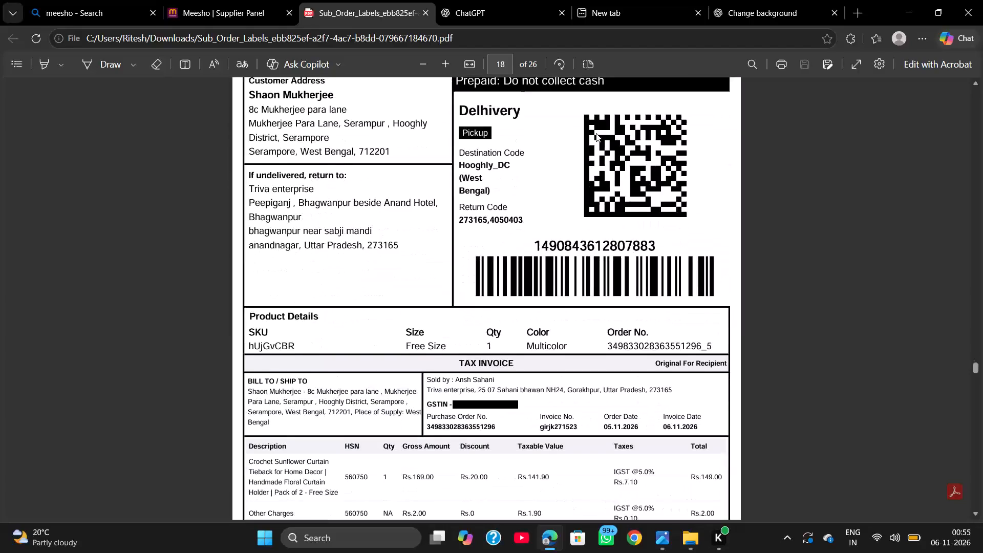
{"action": "key", "text": "Down"}
{"action": "key", "text": "Down"}
{"action": "key", "text": "Down"}
{"action": "key", "text": "Down"}
{"action": "key", "text": "Down"}
{"action": "key", "text": "Down"}
{"action": "key", "text": "Down"}
{"action": "key", "text": "Down"}
{"action": "key", "text": "Down"}
{"action": "key", "text": "Down"}
{"action": "key", "text": "Down"}
{"action": "key", "text": "Down"}
{"action": "key", "text": "Down"}
{"action": "key", "text": "Down"}
{"action": "key", "text": "Down"}
{"action": "key", "text": "Down"}
{"action": "key", "text": "Down"}
{"action": "key", "text": "Down"}
{"action": "key", "text": "Down"}
{"action": "key", "text": "Down"}
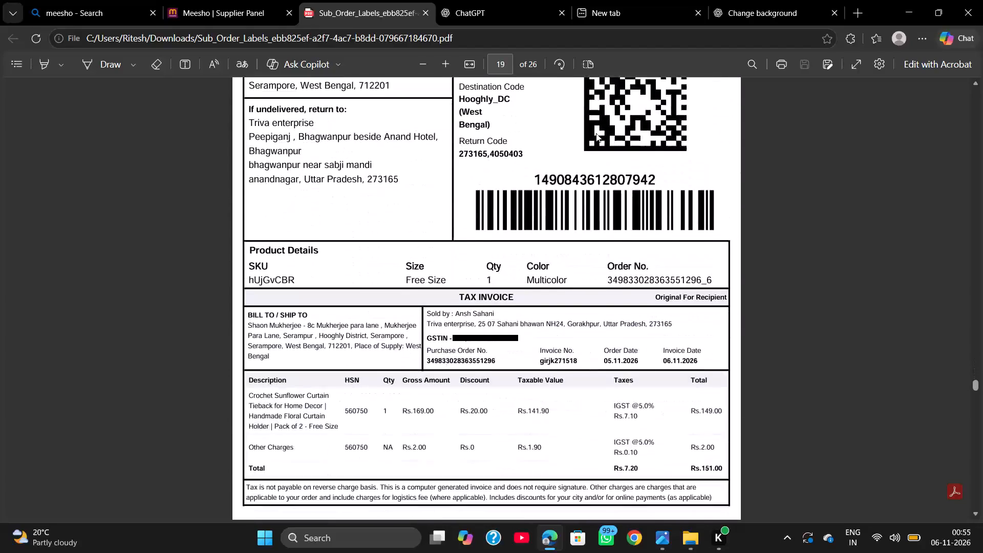
{"action": "key", "text": "Down"}
{"action": "key", "text": "Down"}
{"action": "key", "text": "Down"}
{"action": "key", "text": "Down"}
{"action": "key", "text": "Down"}
{"action": "key", "text": "Down"}
{"action": "key", "text": "Down"}
{"action": "key", "text": "Down"}
{"action": "key", "text": "Down"}
{"action": "key", "text": "Down"}
{"action": "key", "text": "Down"}
{"action": "key", "text": "Down"}
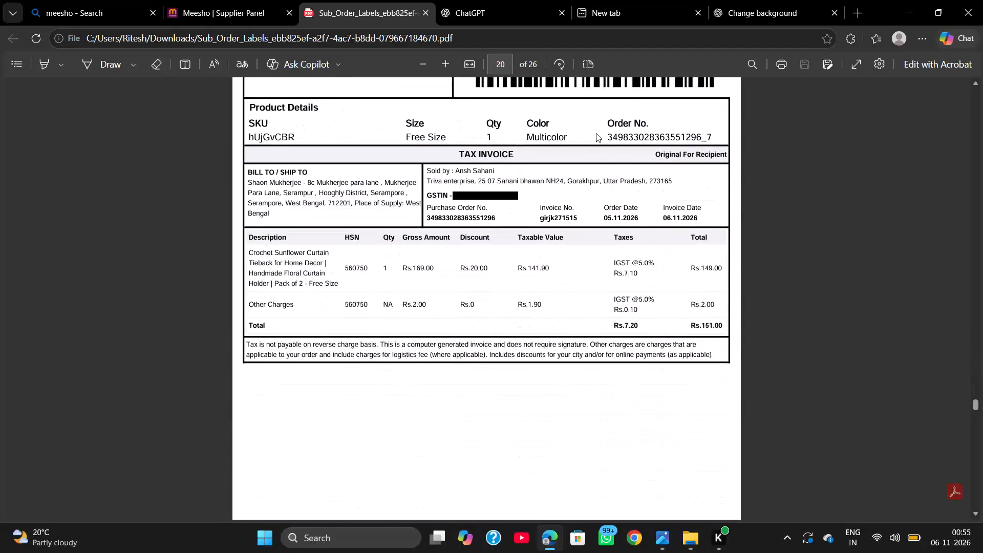
{"action": "key", "text": "Down"}
{"action": "key", "text": "Down"}
{"action": "key", "text": "Down"}
{"action": "key", "text": "Down"}
{"action": "key", "text": "Down"}
{"action": "key", "text": "Down"}
{"action": "key", "text": "Down"}
{"action": "key", "text": "Down"}
{"action": "key", "text": "Down"}
{"action": "key", "text": "Down"}
{"action": "key", "text": "Down"}
{"action": "key", "text": "Down"}
{"action": "key", "text": "Down"}
{"action": "key", "text": "Down"}
{"action": "key", "text": "Down"}
{"action": "key", "text": "Down"}
{"action": "key", "text": "Down"}
{"action": "key", "text": "Down"}
{"action": "key", "text": "Down"}
{"action": "key", "text": "Down"}
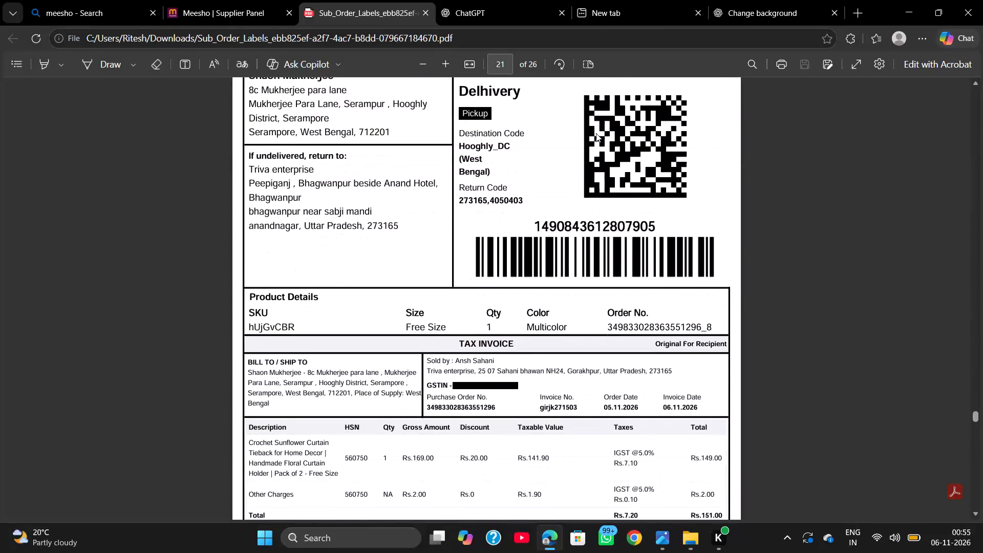
{"action": "key", "text": "Down"}
{"action": "key", "text": "Down"}
{"action": "key", "text": "Down"}
{"action": "key", "text": "Down"}
{"action": "key", "text": "Down"}
{"action": "key", "text": "Down"}
{"action": "key", "text": "Down"}
{"action": "key", "text": "Down"}
{"action": "key", "text": "Down"}
{"action": "key", "text": "Down"}
{"action": "key", "text": "Down"}
{"action": "key", "text": "Down"}
{"action": "key", "text": "Down"}
{"action": "key", "text": "Down"}
{"action": "key", "text": "Down"}
{"action": "key", "text": "Down"}
{"action": "key", "text": "Down"}
{"action": "key", "text": "Down"}
{"action": "key", "text": "Down"}
{"action": "key", "text": "Down"}
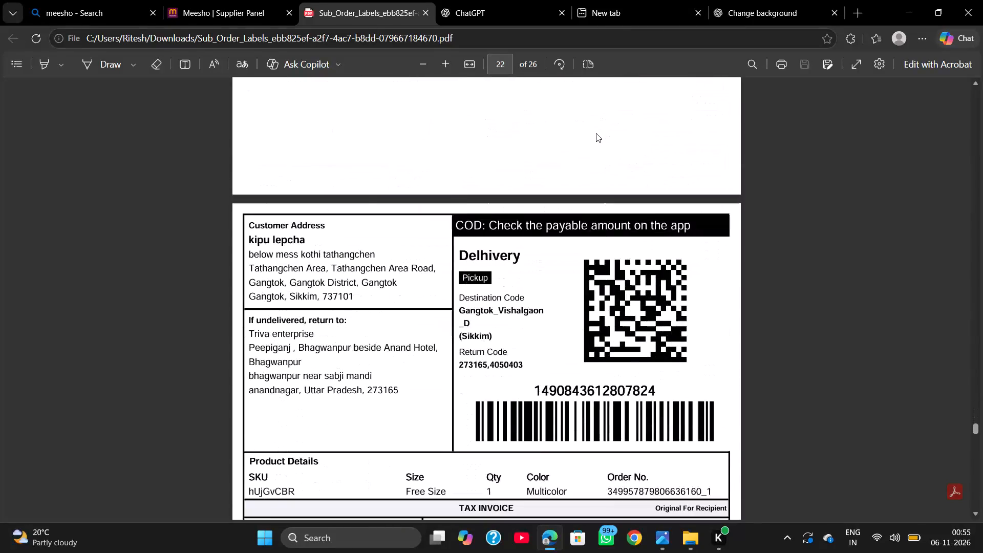
Continue reviewing the shipping labels and tax invoices in the Sub_Order_Labels PDF on pages 22 and 23.
{"action": "key", "text": "Down"}
{"action": "key", "text": "Down"}
{"action": "key", "text": "Down"}
{"action": "key", "text": "Down"}
{"action": "key", "text": "Down"}
{"action": "key", "text": "Down"}
{"action": "key", "text": "Down"}
{"action": "key", "text": "Down"}
{"action": "key", "text": "Down"}
{"action": "key", "text": "Down"}
{"action": "key", "text": "Down"}
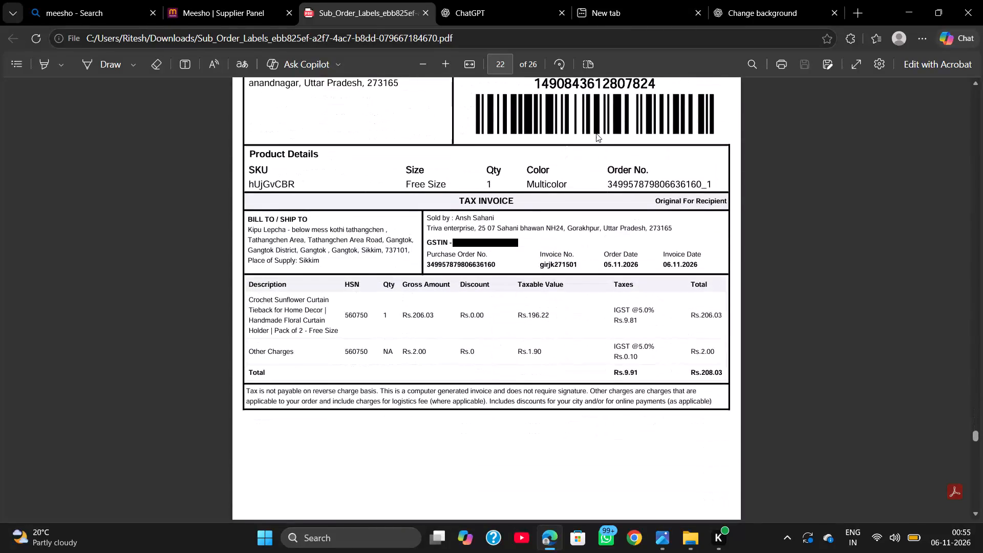
{"action": "key", "text": "Down"}
{"action": "key", "text": "Down"}
{"action": "key", "text": "Down"}
{"action": "key", "text": "Down"}
{"action": "key", "text": "Down"}
{"action": "key", "text": "Down"}
{"action": "key", "text": "Down"}
{"action": "key", "text": "Down"}
{"action": "key", "text": "Down"}
{"action": "key", "text": "Down"}
{"action": "key", "text": "Down"}
{"action": "key", "text": "Down"}
{"action": "key", "text": "Down"}
{"action": "key", "text": "Down"}
{"action": "key", "text": "Down"}
{"action": "key", "text": "Down"}
{"action": "key", "text": "Down"}
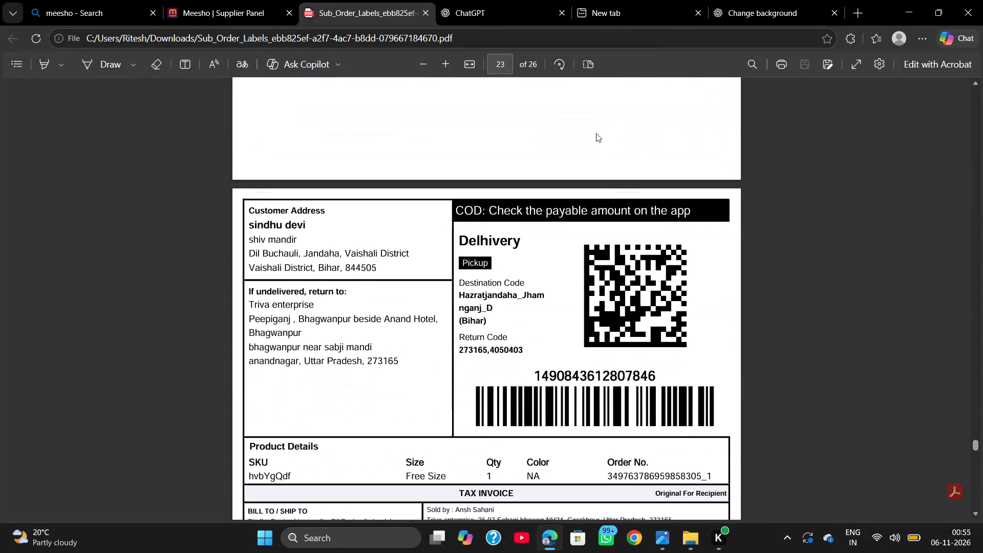
{"action": "key", "text": "Down"}
{"action": "key", "text": "Down"}
{"action": "key", "text": "Down"}
{"action": "key", "text": "Down"}
{"action": "key", "text": "Down"}
{"action": "key", "text": "Down"}
{"action": "key", "text": "Down"}
{"action": "key", "text": "Down"}
{"action": "key", "text": "Down"}
{"action": "key", "text": "Down"}
{"action": "key", "text": "Down"}
{"action": "key", "text": "Down"}
{"action": "key", "text": "Down"}
{"action": "key", "text": "Down"}
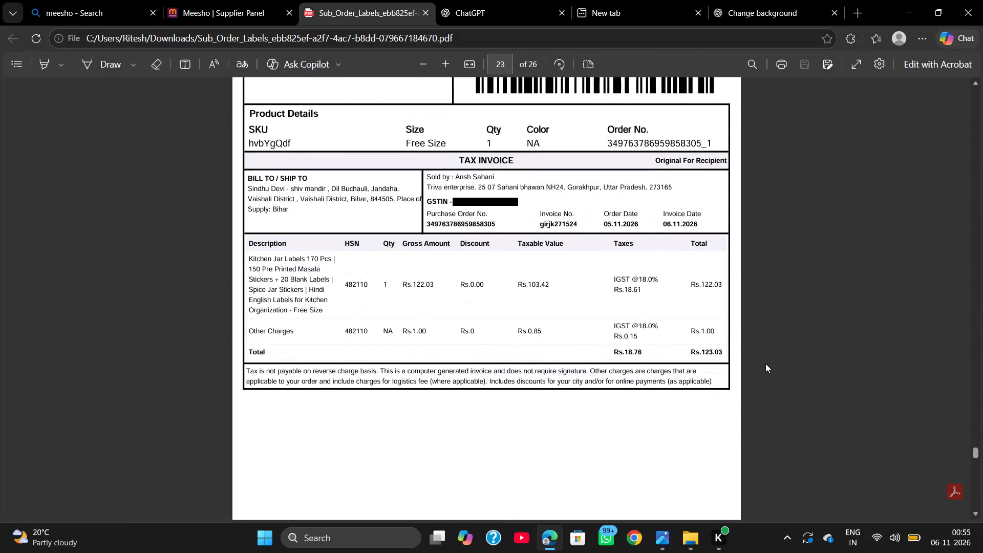
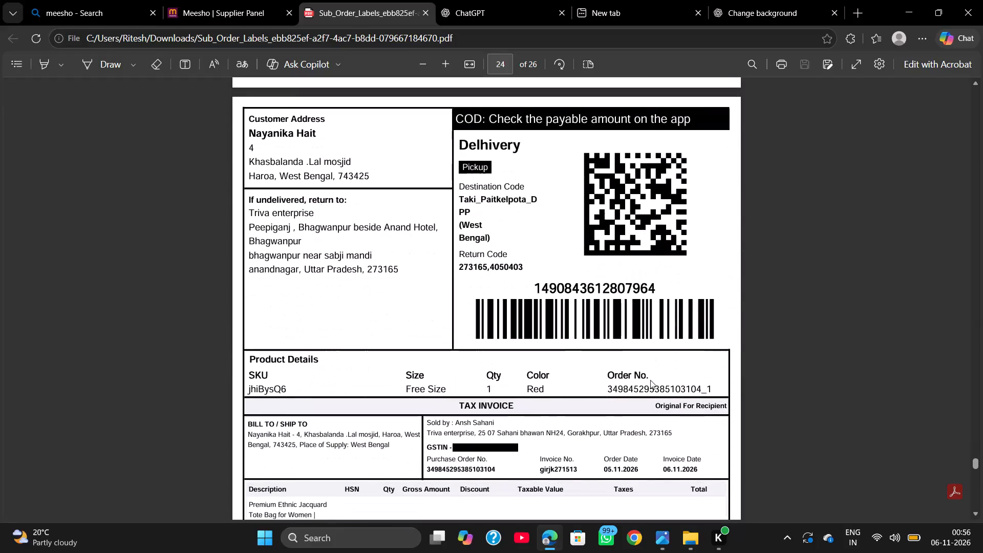
Continue reviewing the shipping labels and tax invoices in the Sub_Order_Labels PDF from page 24 to the last page, 26.
{"action": "key", "text": "Down"}
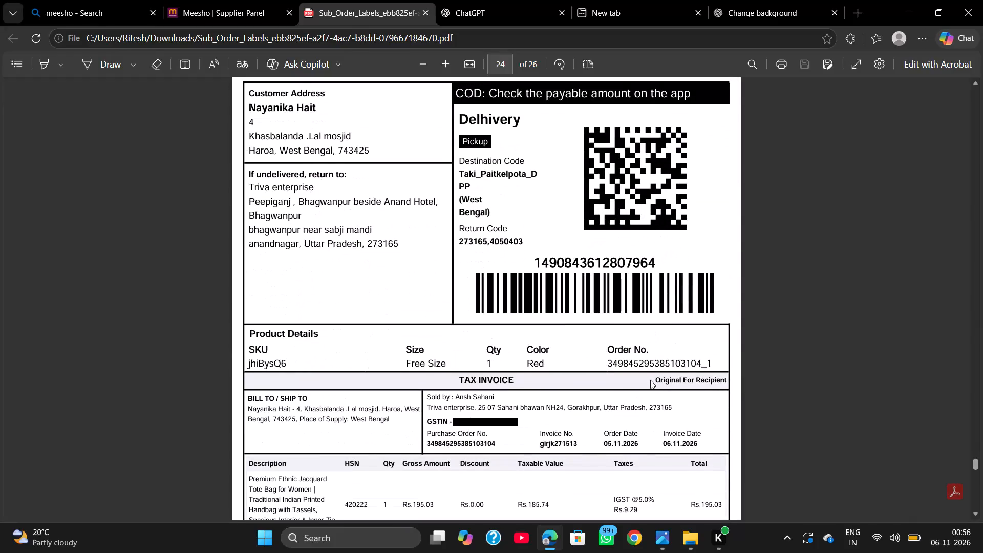
{"action": "key", "text": "Down"}
{"action": "key", "text": "Down"}
{"action": "key", "text": "Down"}
{"action": "key", "text": "Down"}
{"action": "key", "text": "Down"}
{"action": "key", "text": "Down"}
{"action": "key", "text": "Down"}
{"action": "key", "text": "Down"}
{"action": "key", "text": "Down"}
{"action": "key", "text": "Down"}
{"action": "key", "text": "Down"}
{"action": "key", "text": "Down"}
{"action": "key", "text": "Down"}
{"action": "key", "text": "Down"}
{"action": "key", "text": "Down"}
{"action": "key", "text": "Down"}
{"action": "key", "text": "Down"}
{"action": "key", "text": "Down"}
{"action": "key", "text": "Down"}
{"action": "key", "text": "Down"}
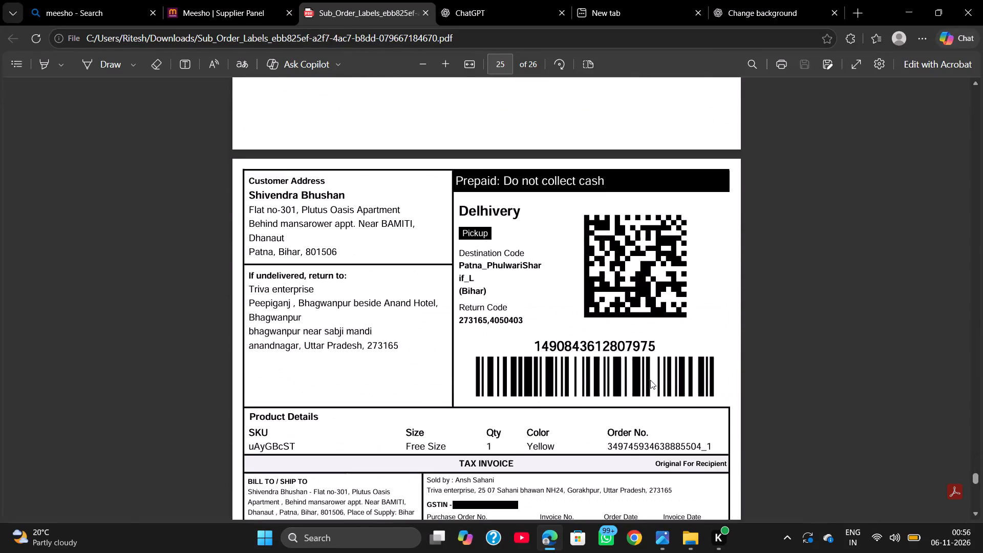
{"action": "key", "text": "Down"}
{"action": "key", "text": "Down"}
{"action": "key", "text": "Down"}
{"action": "key", "text": "Down"}
{"action": "key", "text": "Down"}
{"action": "key", "text": "Down"}
{"action": "key", "text": "Down"}
{"action": "key", "text": "Down"}
{"action": "key", "text": "Down"}
{"action": "key", "text": "Down"}
{"action": "key", "text": "Down"}
{"action": "key", "text": "Down"}
{"action": "key", "text": "Down"}
{"action": "key", "text": "Down"}
{"action": "key", "text": "Down"}
{"action": "key", "text": "Down"}
{"action": "key", "text": "Down"}
{"action": "key", "text": "Down"}
{"action": "key", "text": "Down"}
{"action": "key", "text": "Down"}
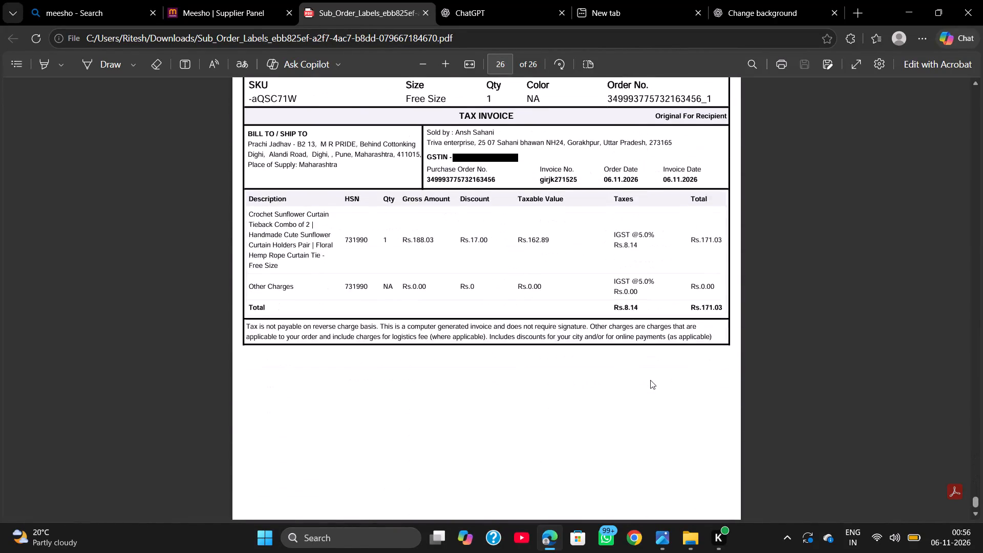
Go back to the shipping label at the start of page 26 and recheck it through the end of its tax invoice.
{"action": "key", "text": "Up"}
{"action": "key", "text": "Up"}
{"action": "key", "text": "Up"}
{"action": "key", "text": "Up"}
{"action": "key", "text": "Up"}
{"action": "key", "text": "Up"}
{"action": "key", "text": "Up"}
{"action": "key", "text": "Up"}
{"action": "key", "text": "Up"}
{"action": "key", "text": "Up"}
{"action": "key", "text": "Up"}
{"action": "key", "text": "Up"}
{"action": "key", "text": "Up"}
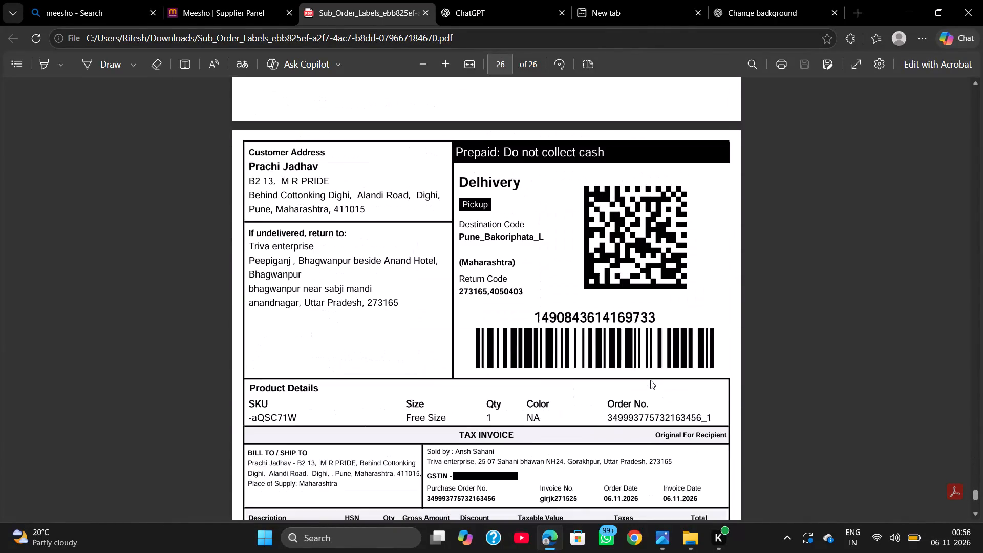
{"action": "key", "text": "Down"}
{"action": "key", "text": "Down"}
{"action": "key", "text": "Down"}
{"action": "key", "text": "Down"}
{"action": "key", "text": "Down"}
{"action": "key", "text": "Down"}
{"action": "key", "text": "Down"}
{"action": "key", "text": "Down"}
{"action": "key", "text": "Down"}
{"action": "key", "text": "Down"}
{"action": "key", "text": "Down"}
{"action": "key", "text": "Down"}
{"action": "key", "text": "Down"}
{"action": "key", "text": "Down"}
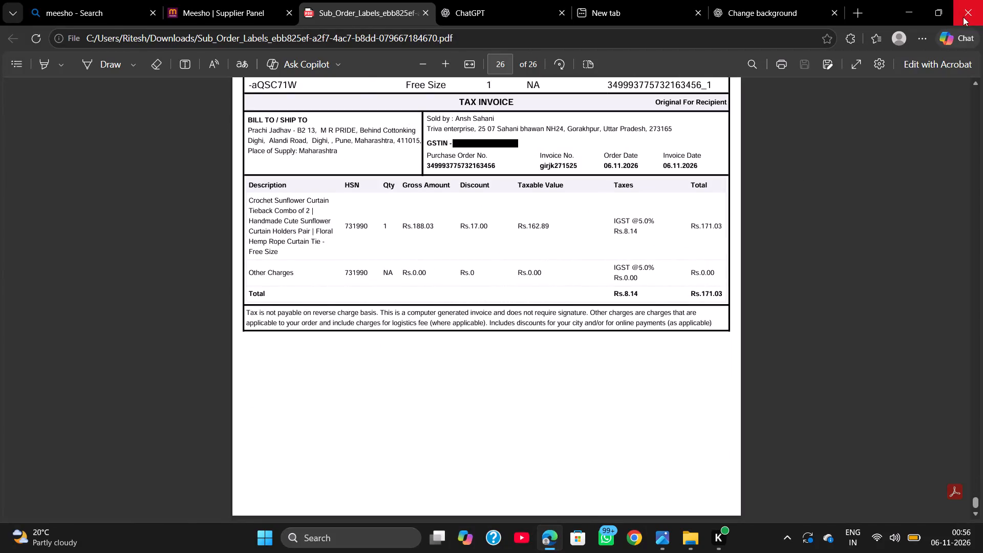
Close the browser window with the reviewed Sub_Order_Labels PDF.
{"action": "left_click", "coordinate": [965, 14]}
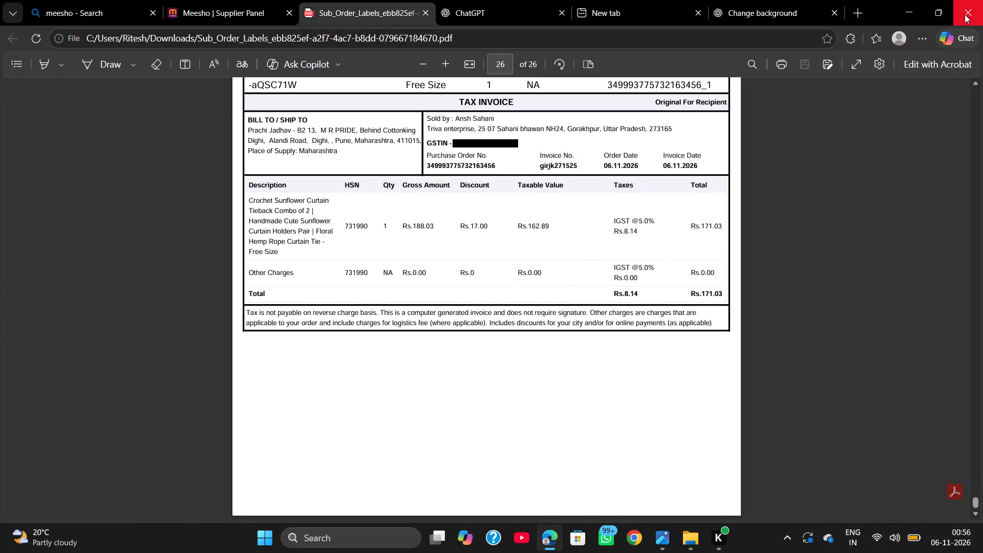